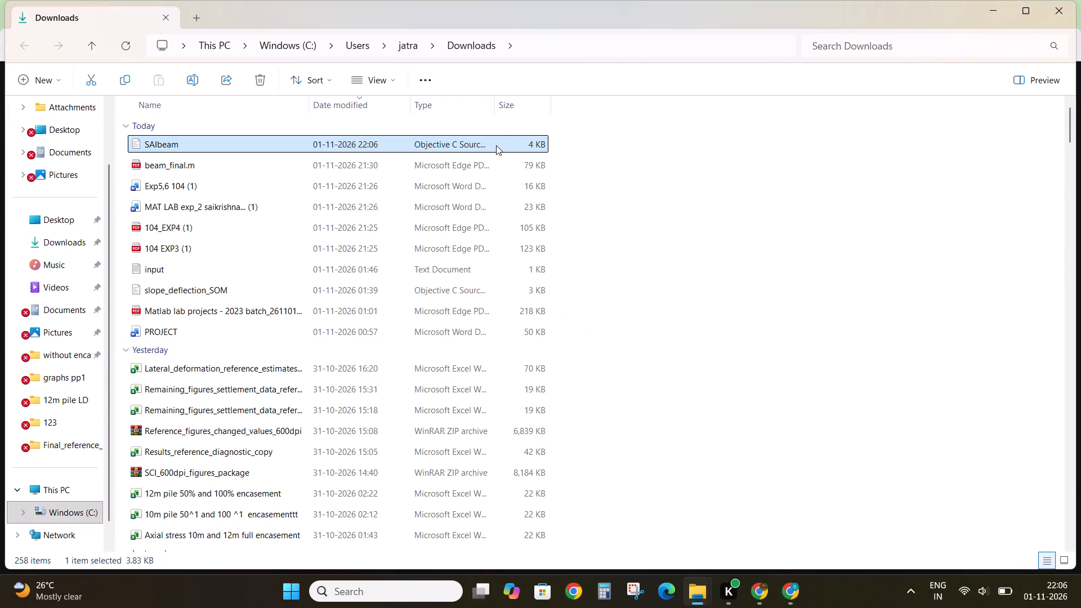
{"action": "double_click", "coordinate": [496, 145]}
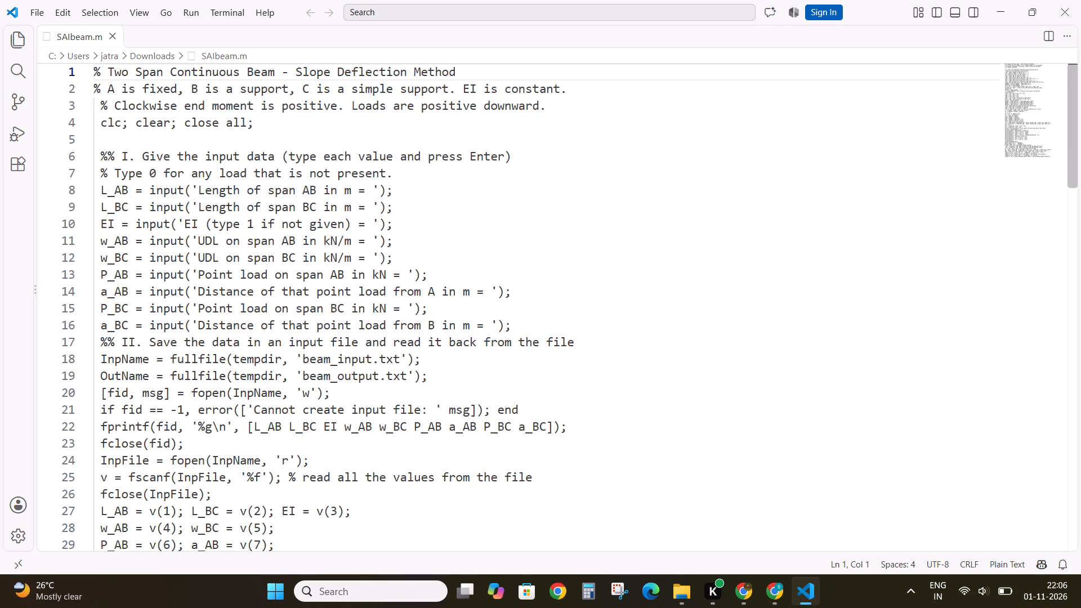
Look through the SAIbeam.m beam script in Visual Studio Code and close the editor.
{"action": "scroll", "coordinate": [496, 145], "scroll_direction": "down", "scroll_amount": 2}
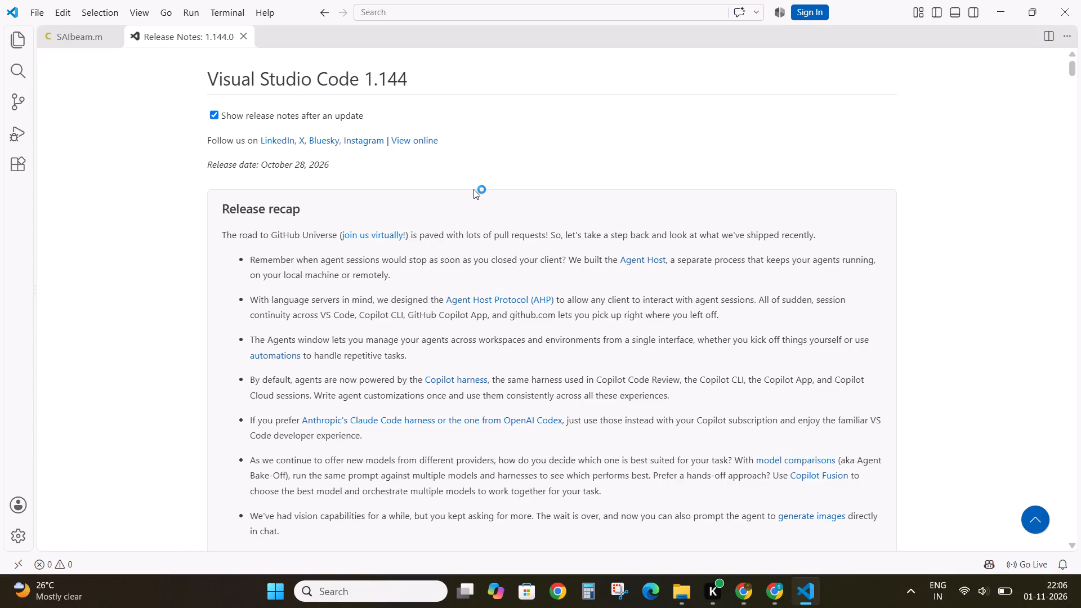
{"action": "left_click", "coordinate": [1064, 8]}
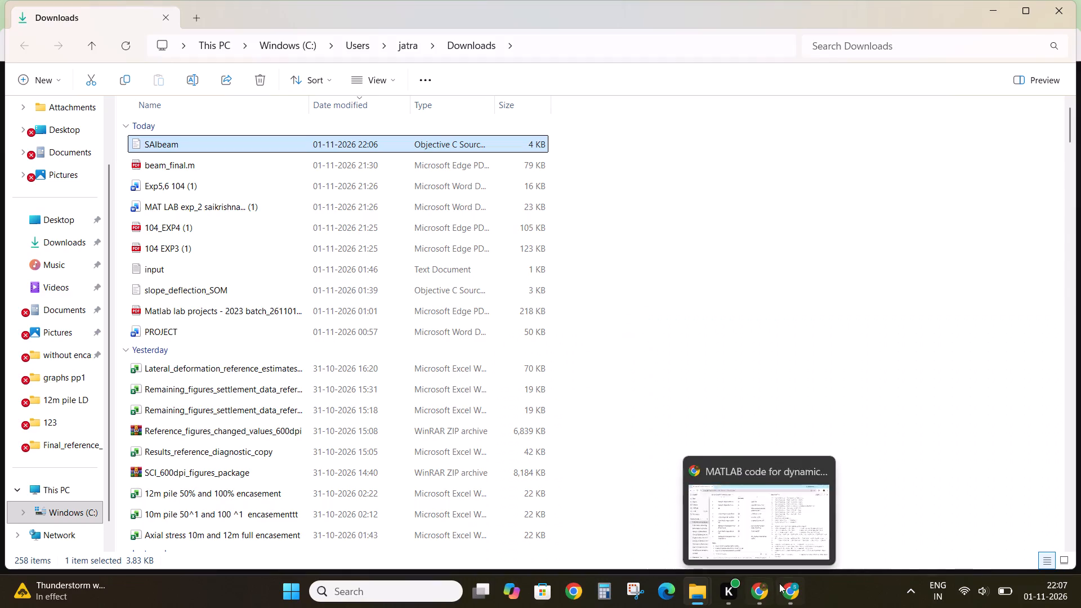
Return to the Gmail message in Chrome, leave the SAIbeam.m preview and download the matlab_project.mat attachment.
{"action": "left_click", "coordinate": [785, 544]}
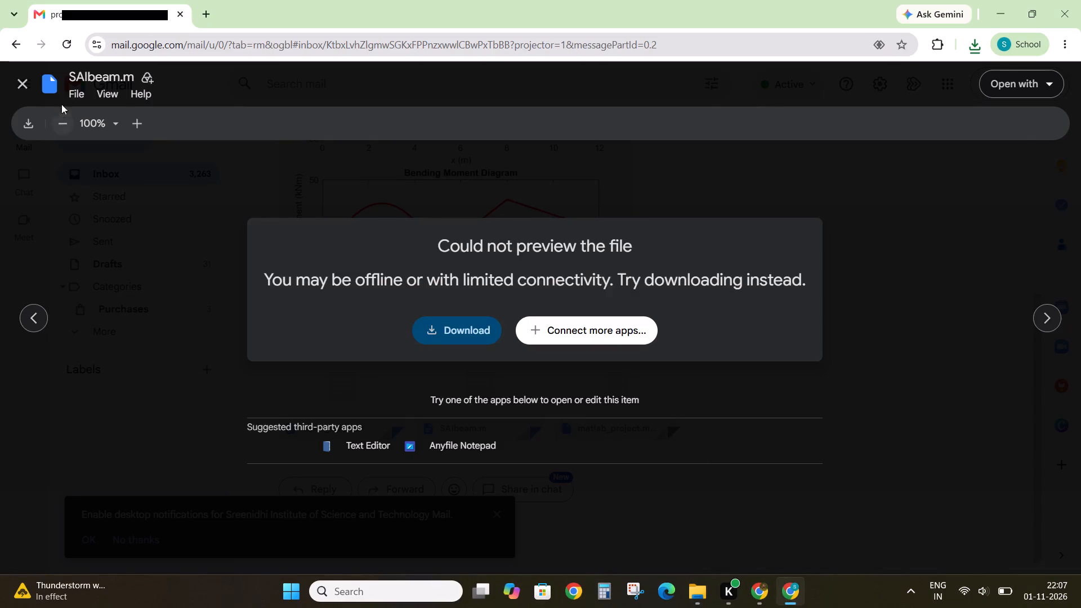
{"action": "left_click", "coordinate": [25, 86]}
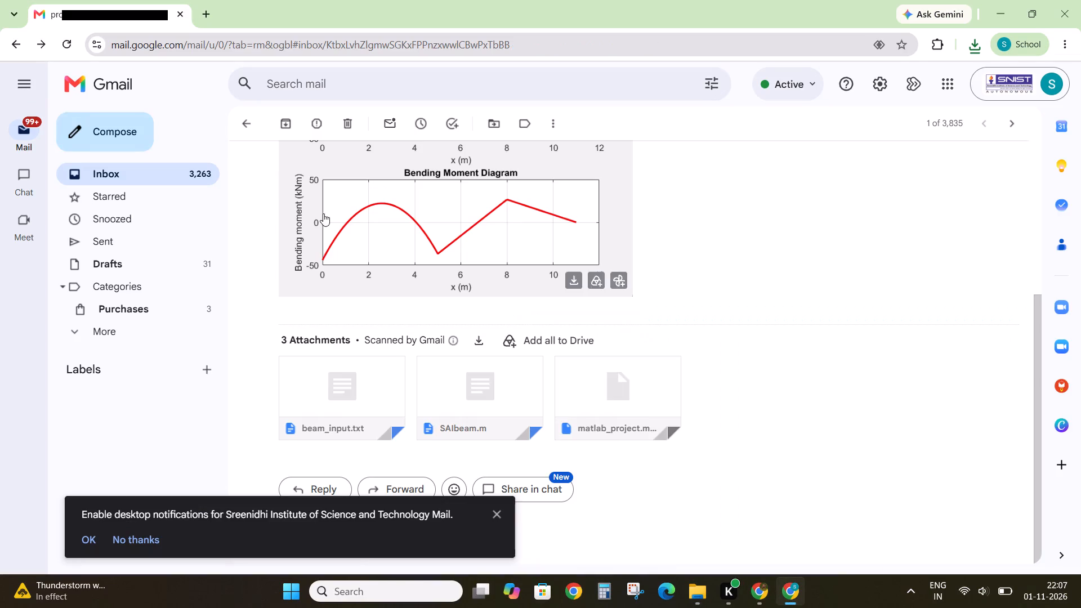
{"action": "left_click", "coordinate": [609, 379]}
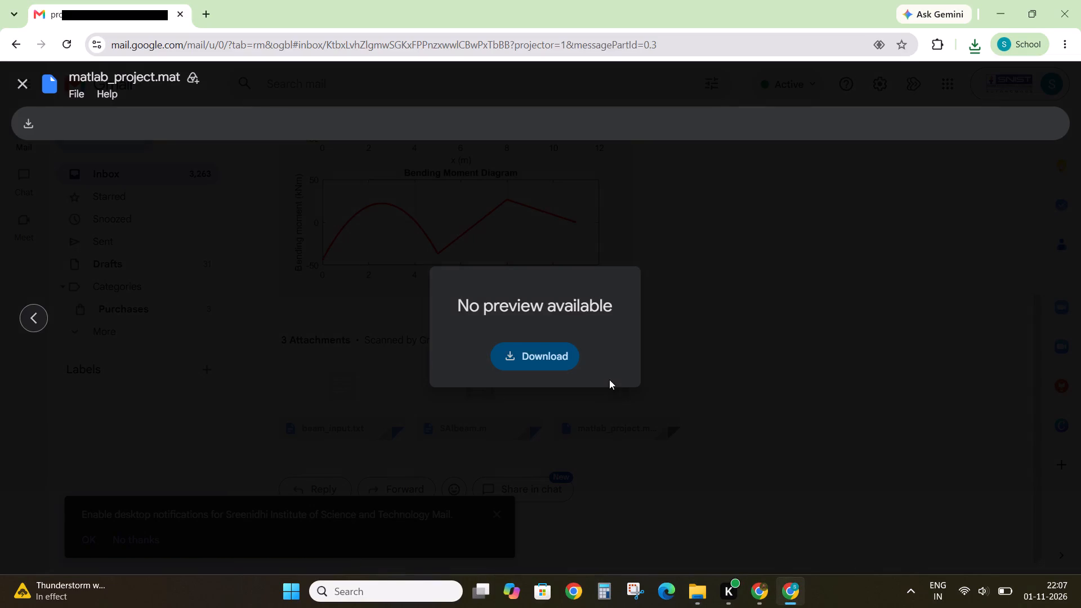
{"action": "left_click", "coordinate": [561, 362]}
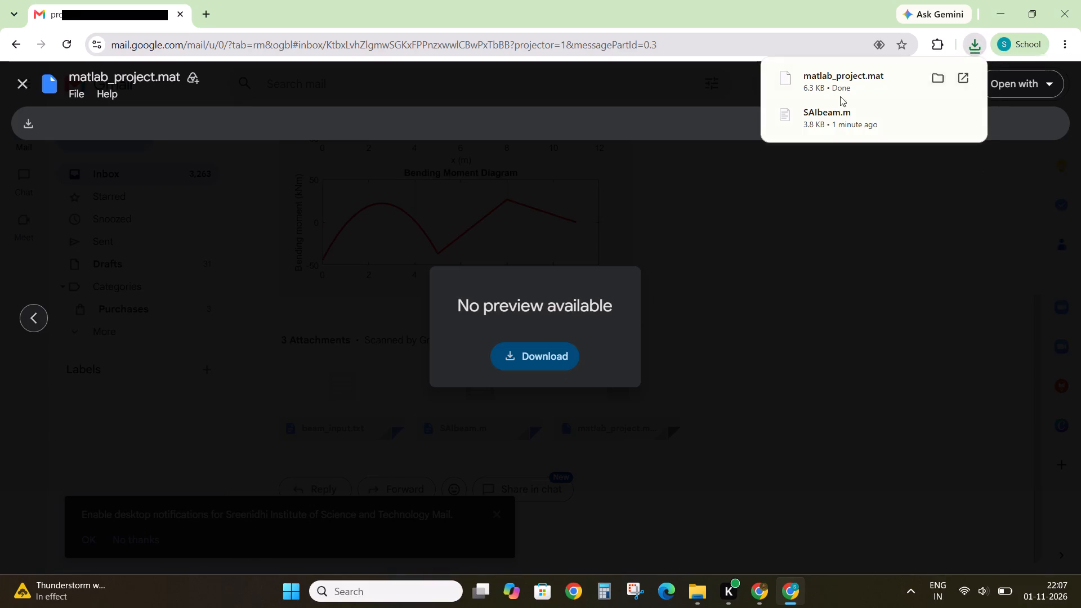
Show the downloaded matlab_project.mat in its Downloads folder in File Explorer and open the file.
{"action": "left_click", "coordinate": [927, 79]}
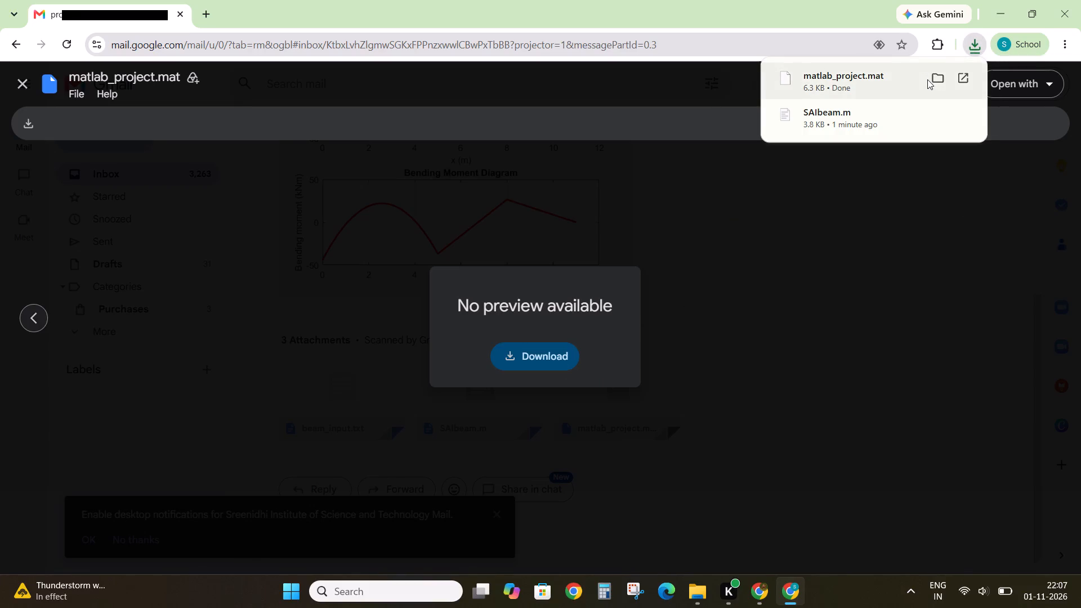
{"action": "left_click", "coordinate": [935, 79]}
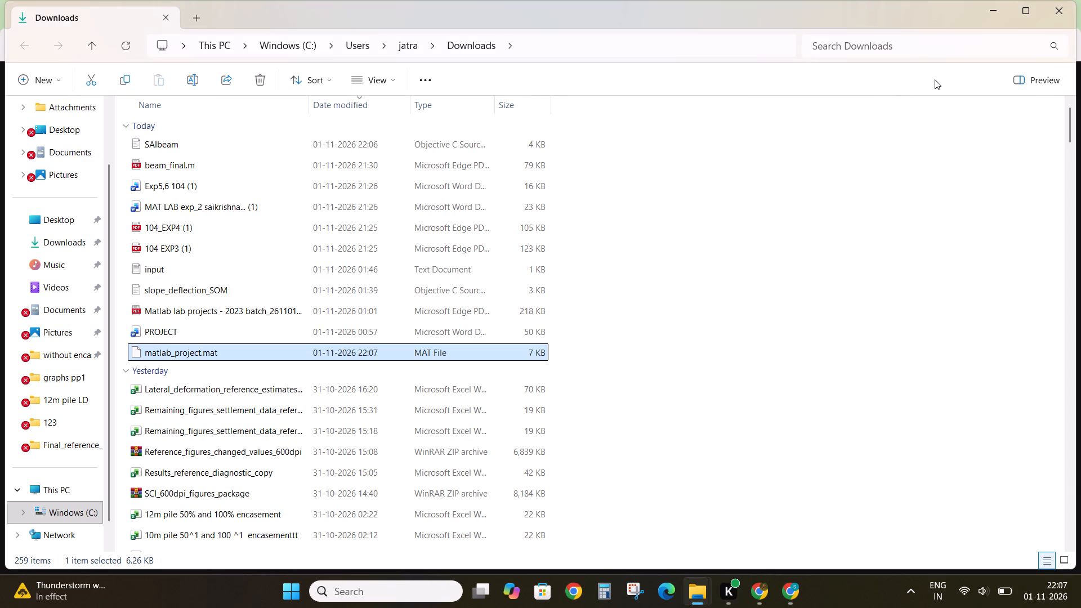
{"action": "double_click", "coordinate": [475, 345]}
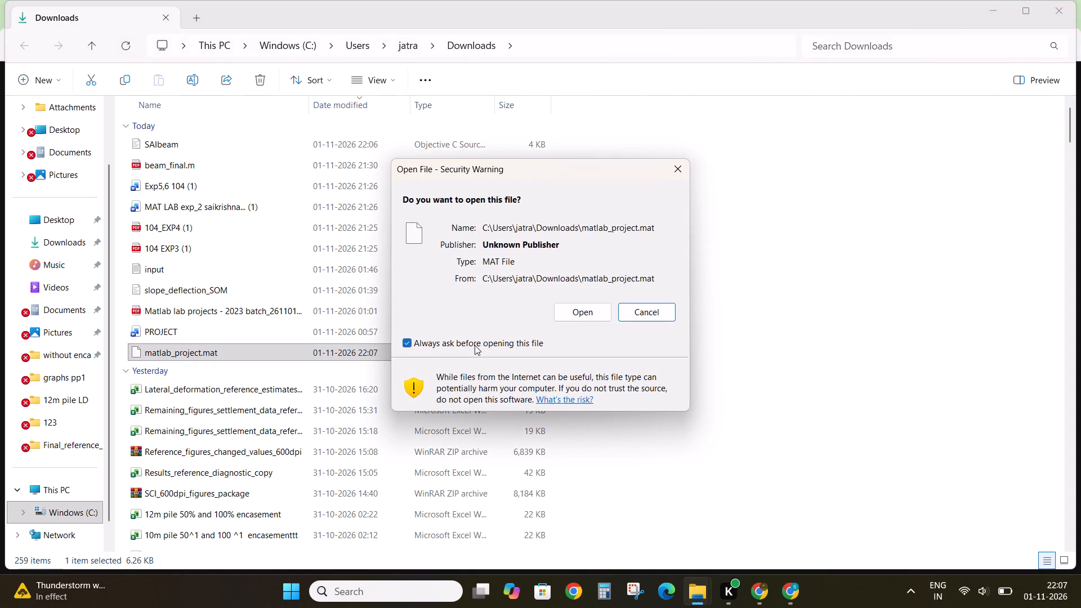
Open matlab_project.mat from Downloads just once with Notepad, inspect its contents, and close Notepad.
{"action": "left_click", "coordinate": [570, 312]}
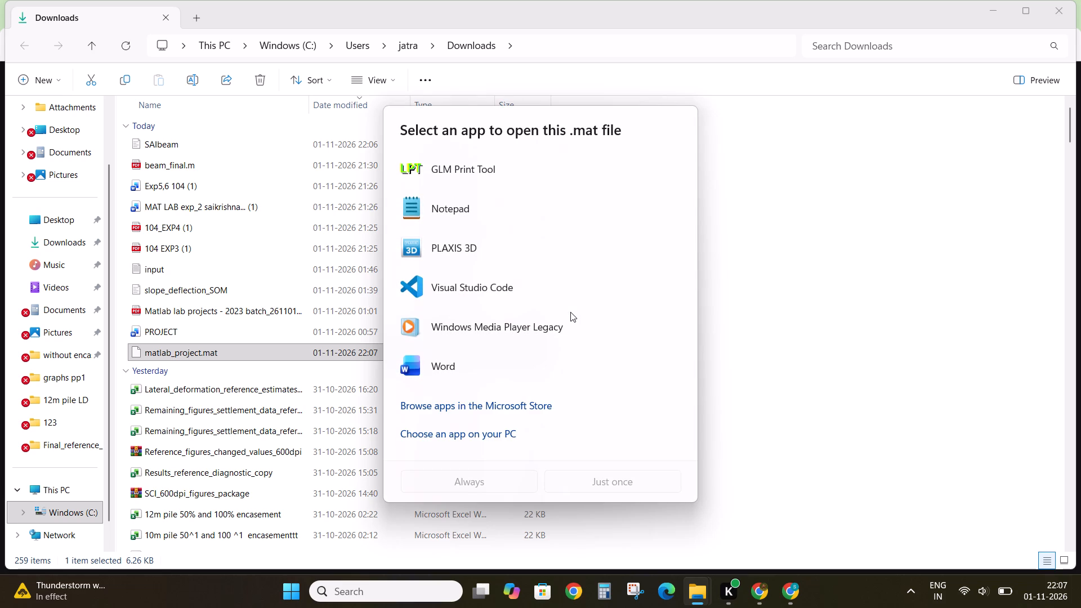
{"action": "left_click", "coordinate": [534, 214]}
{"action": "left_click", "coordinate": [638, 476]}
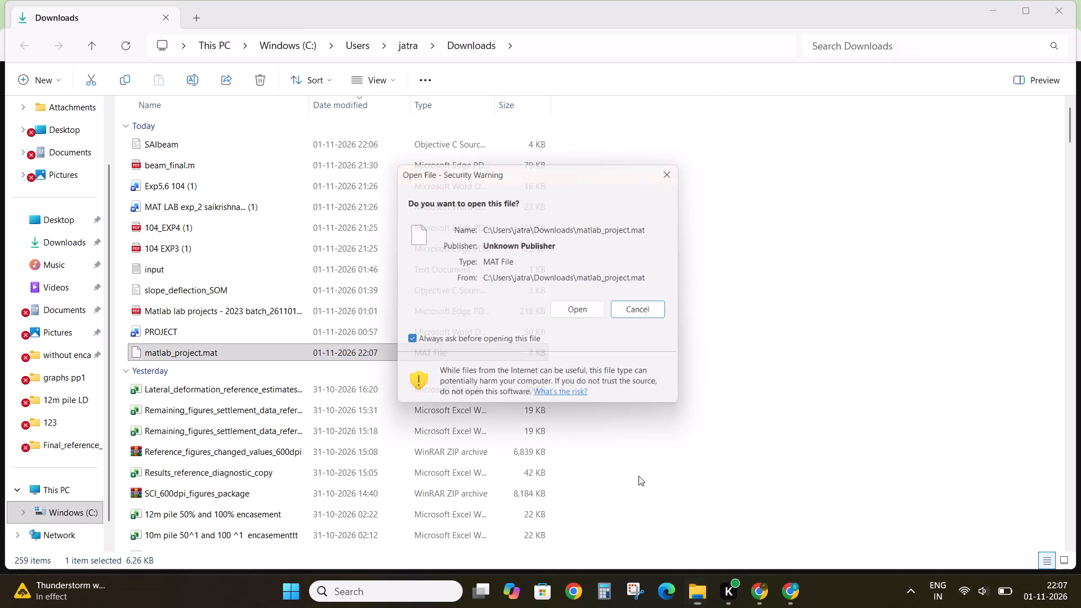
{"action": "left_click", "coordinate": [582, 315]}
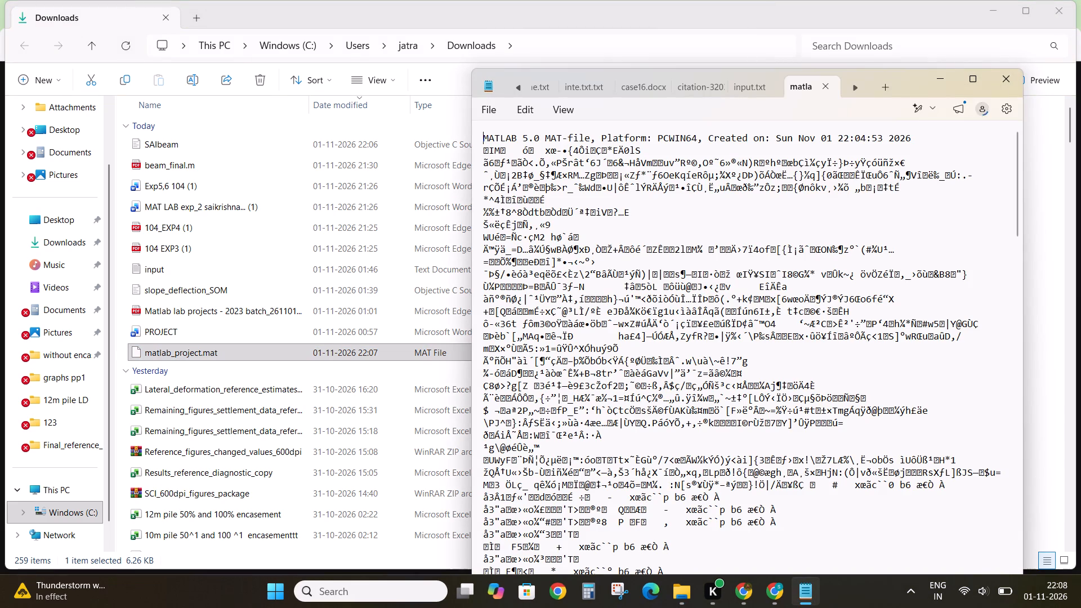
{"action": "left_click", "coordinate": [968, 81]}
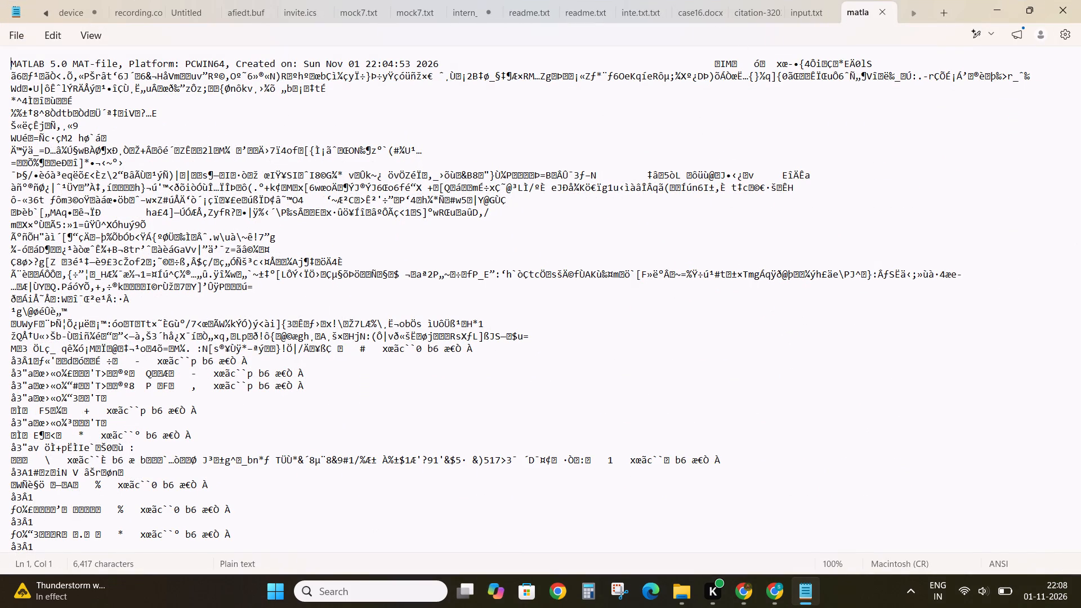
{"action": "left_click", "coordinate": [1065, 6]}
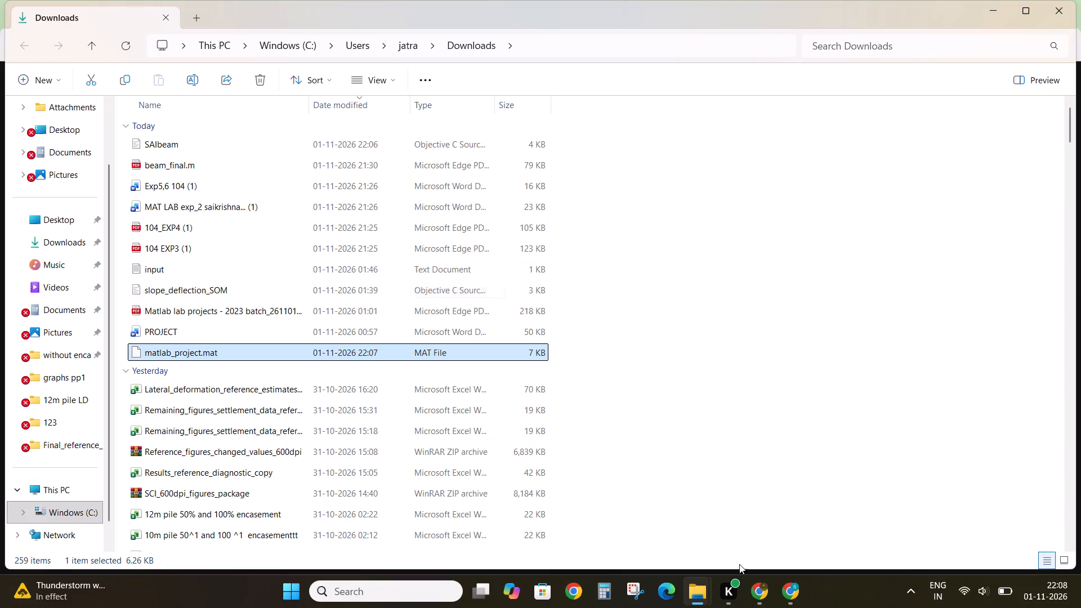
Switch to the email in Chrome, close the matlab_project.mat preview and preview the SAIbeam.m attachment.
{"action": "left_click", "coordinate": [787, 520]}
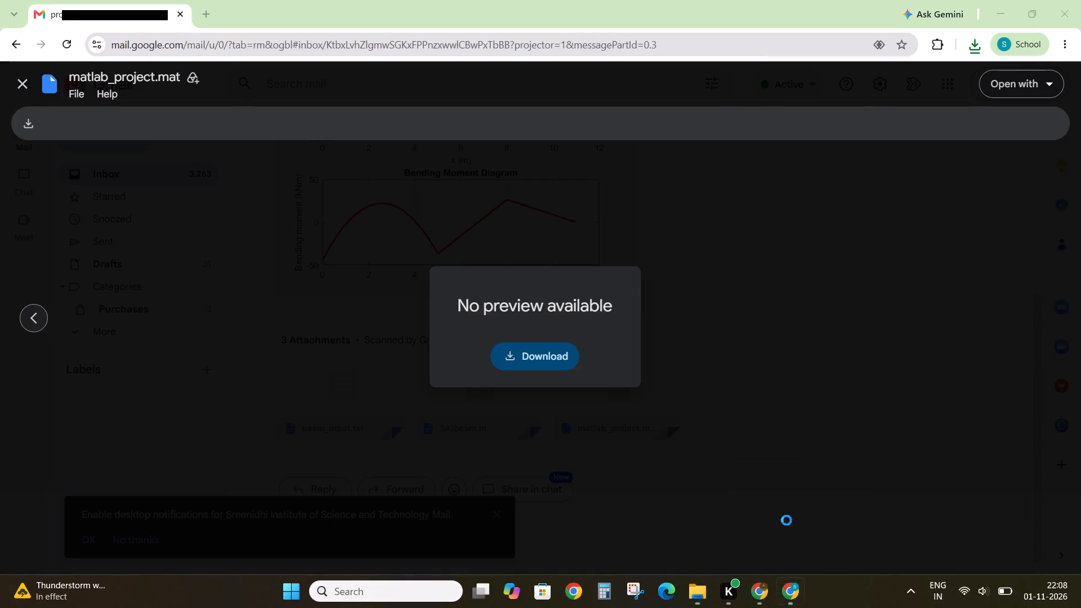
{"action": "left_click", "coordinate": [23, 89]}
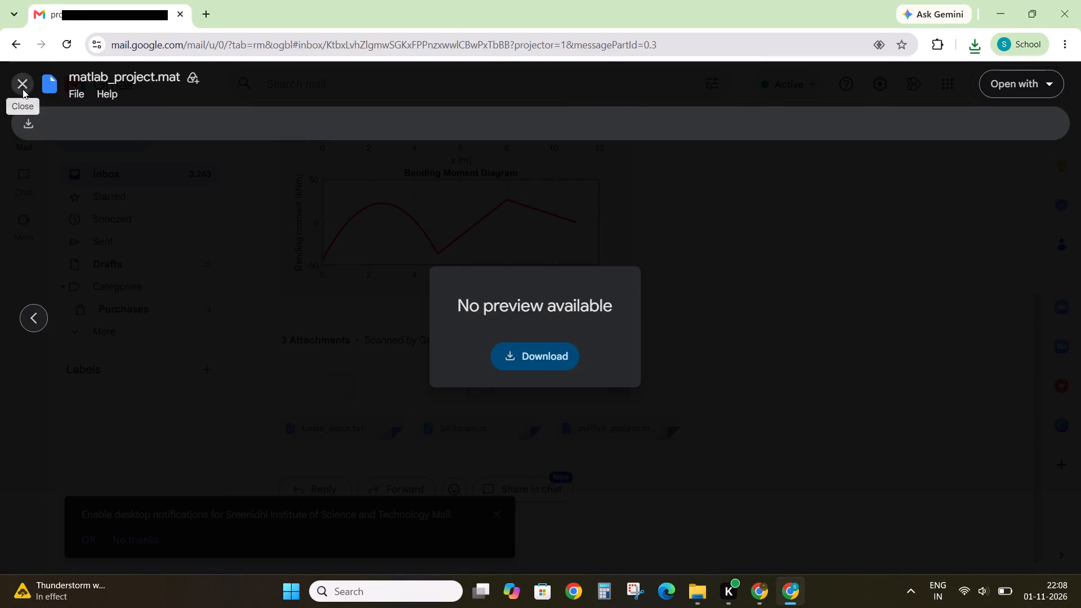
{"action": "left_click", "coordinate": [479, 380]}
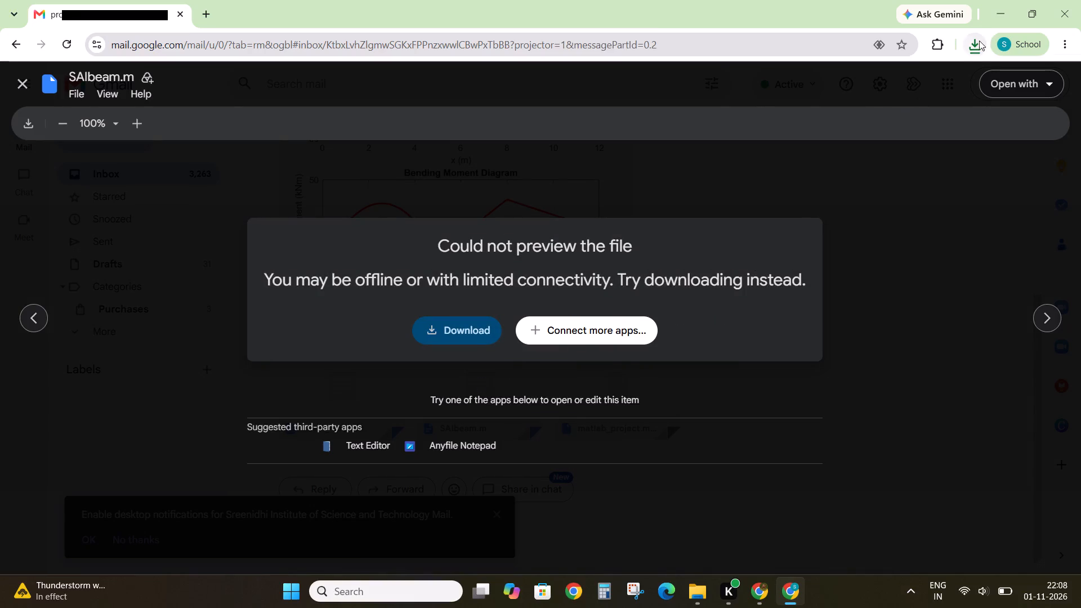
Open the downloaded SAIbeam.m in Visual Studio Code and read the script from the input data through the shear force and bending moment diagrams.
{"action": "left_click", "coordinate": [979, 41]}
{"action": "left_click", "coordinate": [838, 151]}
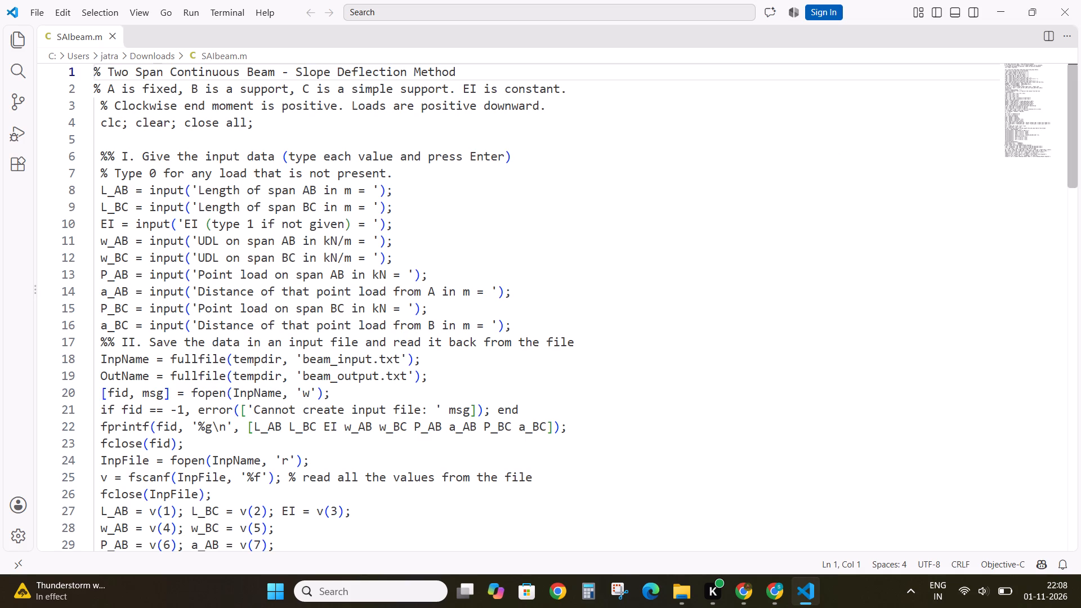
{"action": "scroll", "coordinate": [838, 151], "scroll_direction": "down", "scroll_amount": 1}
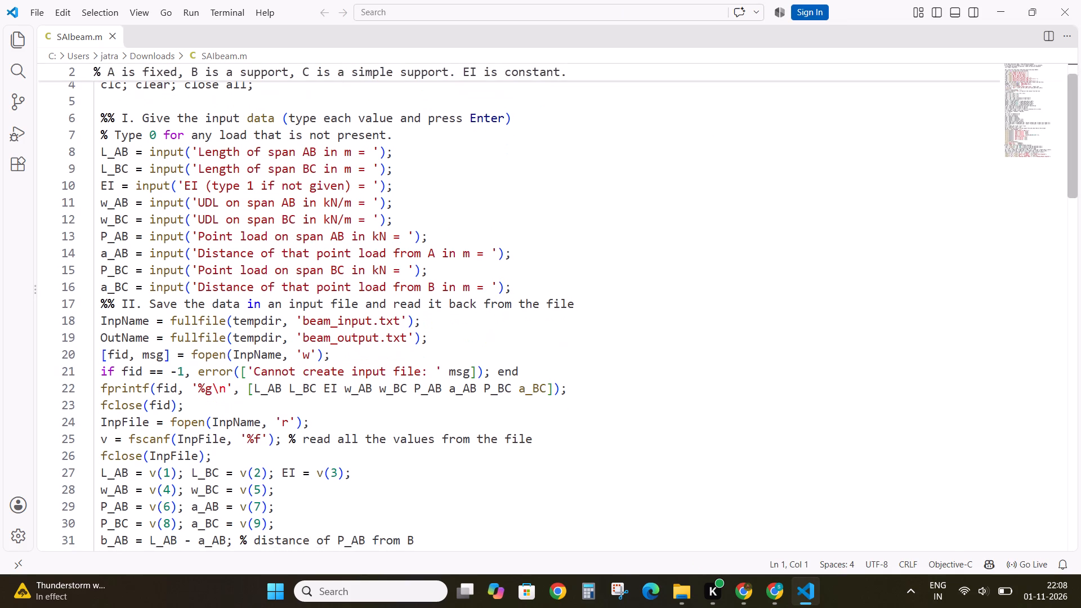
{"action": "scroll", "coordinate": [591, 313], "scroll_direction": "down", "scroll_amount": 6}
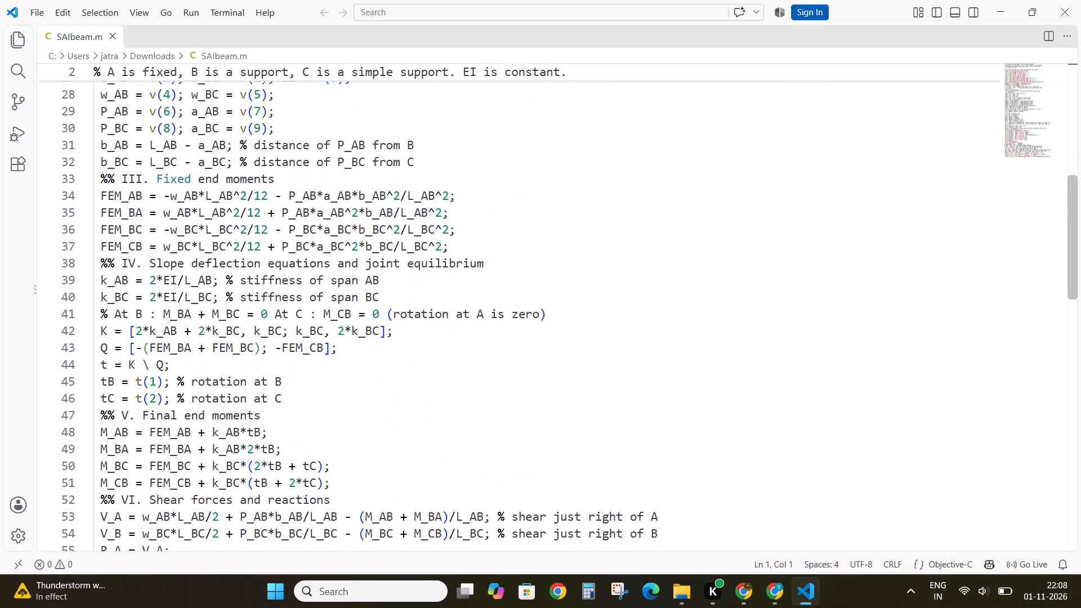
{"action": "scroll", "coordinate": [591, 313], "scroll_direction": "down", "scroll_amount": 7}
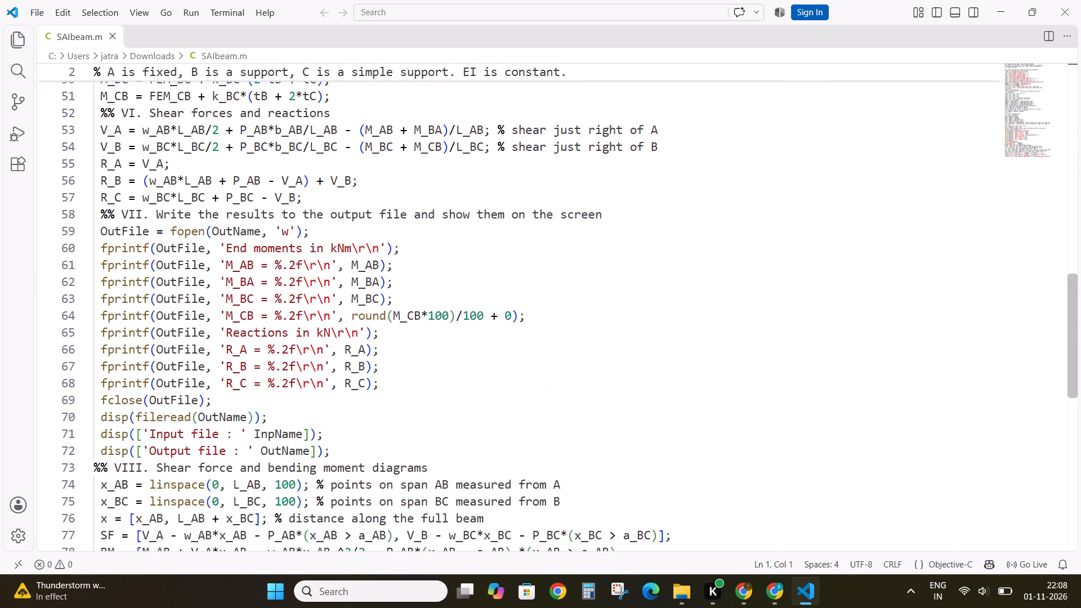
{"action": "scroll", "coordinate": [591, 313], "scroll_direction": "down", "scroll_amount": 2}
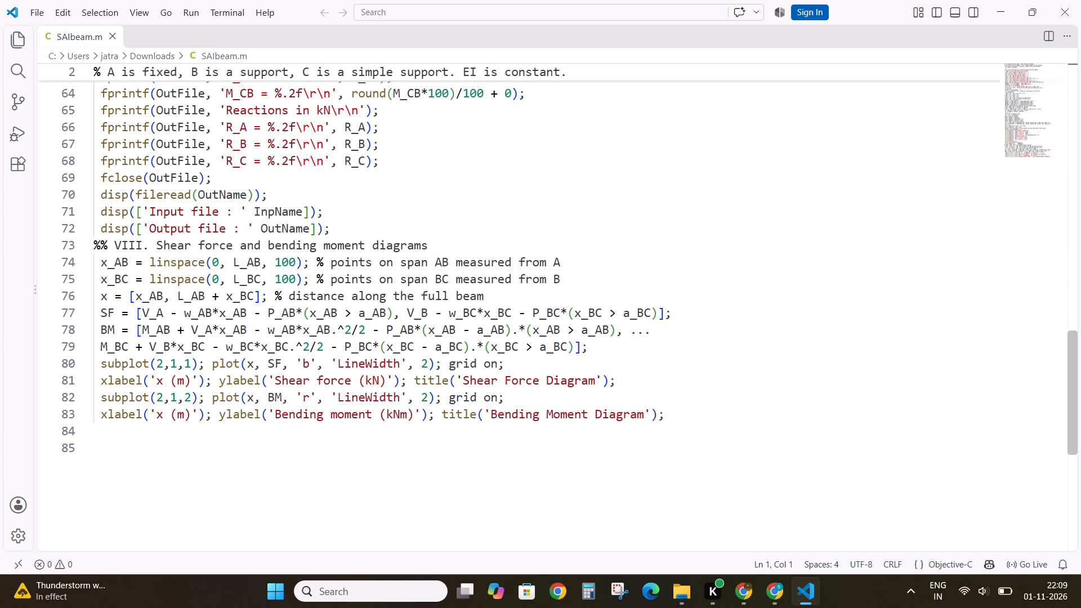
Copy the entire SAIbeam.m code in Visual Studio Code, from the title comment to the bending moment diagram line.
{"action": "scroll", "coordinate": [419, 284], "scroll_direction": "up", "scroll_amount": 19}
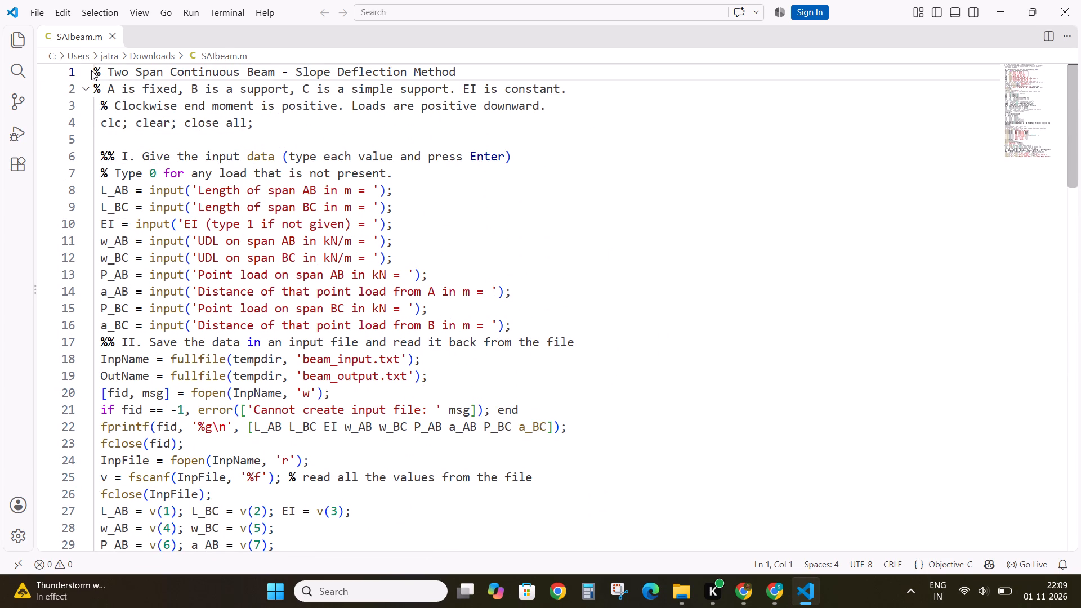
{"action": "left_click_drag", "start_coordinate": [91, 70], "coordinate": [195, 146]}
{"action": "left_click_drag", "start_coordinate": [195, 146], "coordinate": [214, 217]}
{"action": "scroll", "coordinate": [284, 423], "scroll_direction": "down", "scroll_amount": 8}
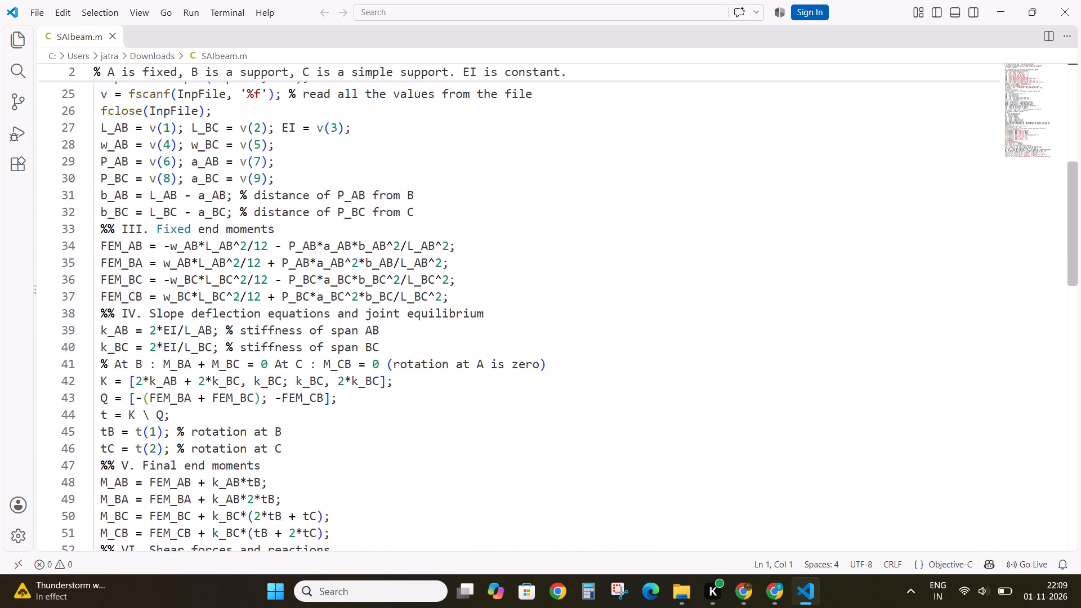
{"action": "scroll", "coordinate": [284, 423], "scroll_direction": "down", "scroll_amount": 4}
{"action": "scroll", "coordinate": [263, 479], "scroll_direction": "down", "scroll_amount": 4}
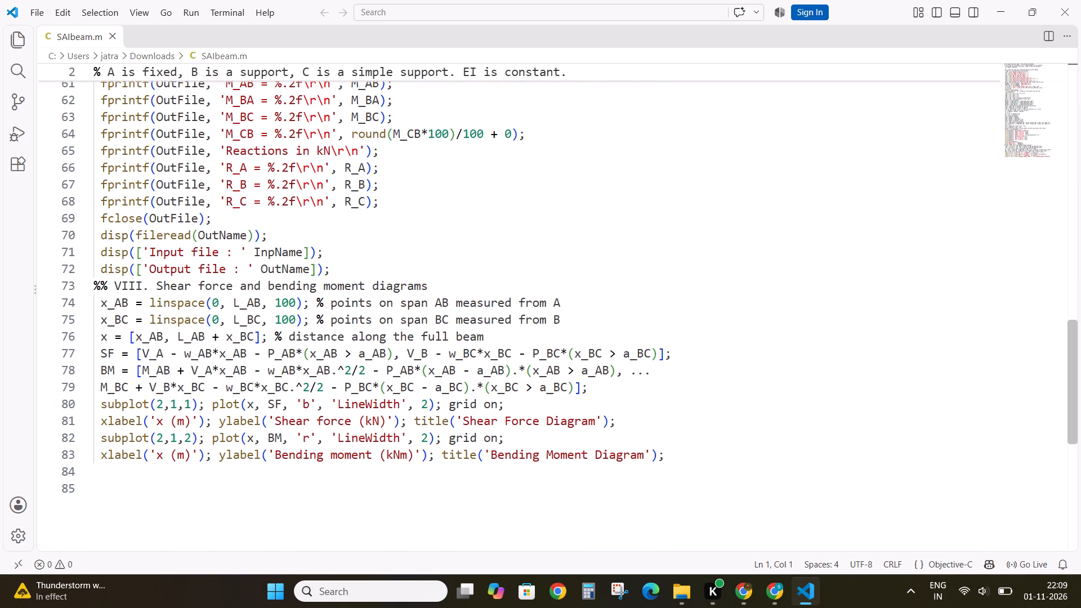
{"action": "left_click_drag", "start_coordinate": [668, 455], "coordinate": [92, 160]}
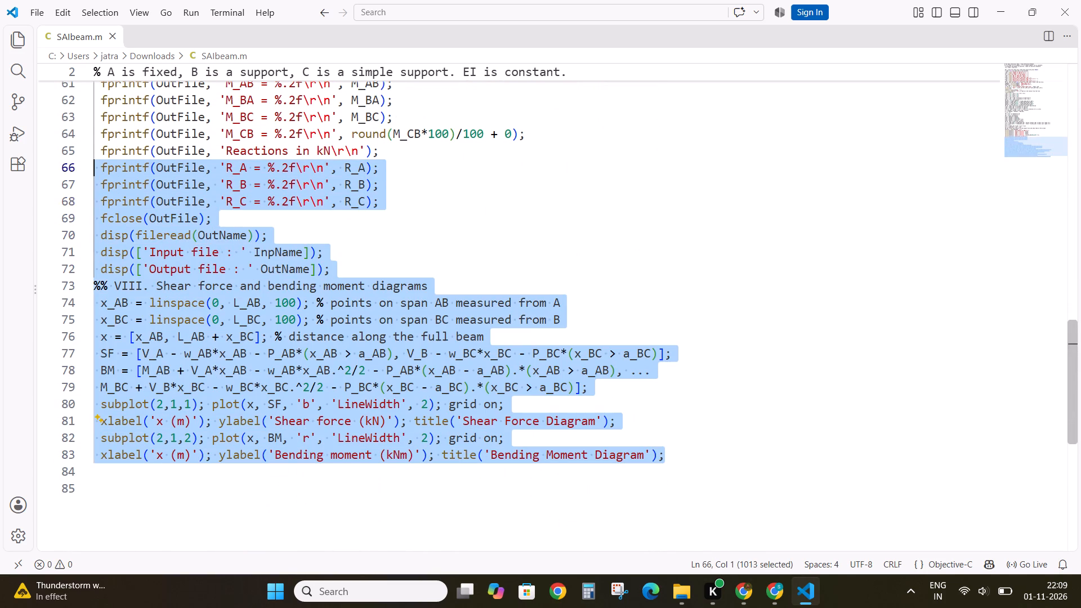
{"action": "left_click_drag", "start_coordinate": [92, 160], "coordinate": [93, 0]}
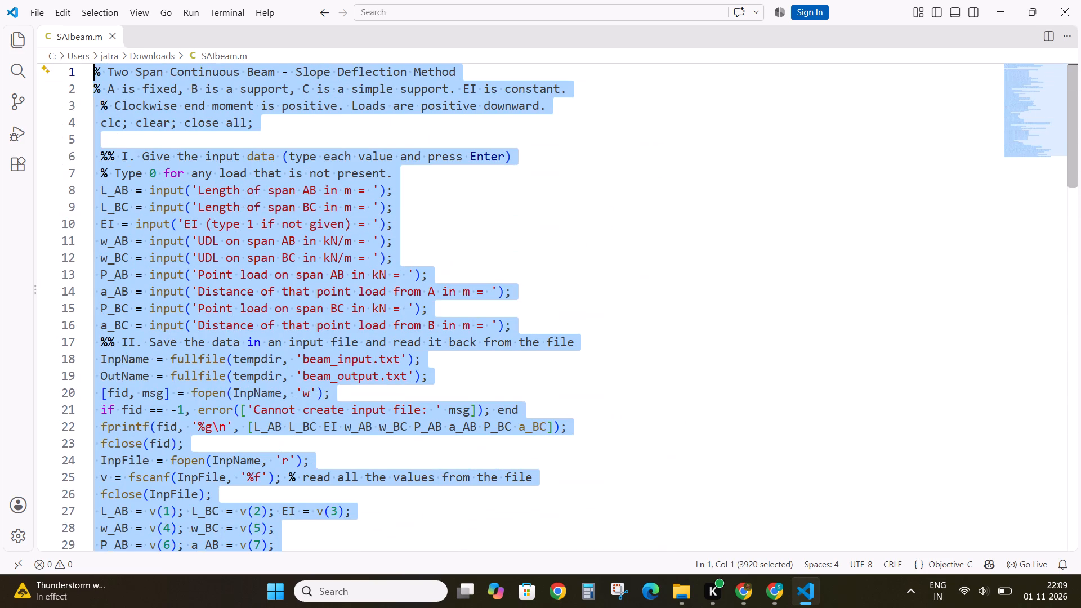
{"action": "left_click_drag", "start_coordinate": [93, 0], "coordinate": [91, 77]}
{"action": "left_click_drag", "start_coordinate": [91, 77], "coordinate": [87, 70]}
{"action": "key", "text": "ctrl+c"}
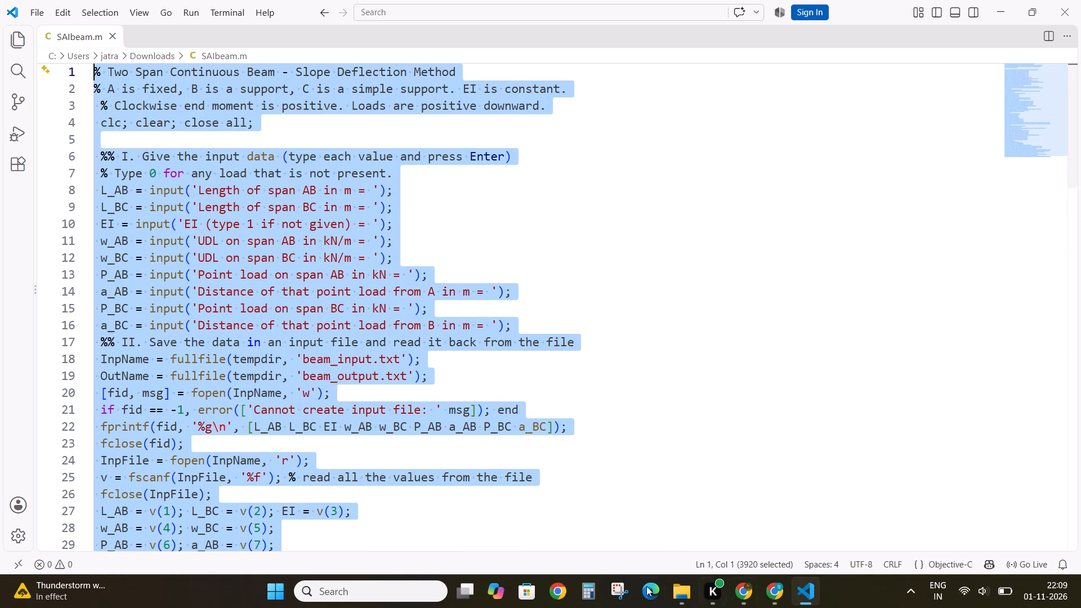
Create a blank document in Word and paste the copied beam code into it.
{"action": "left_click", "coordinate": [280, 594]}
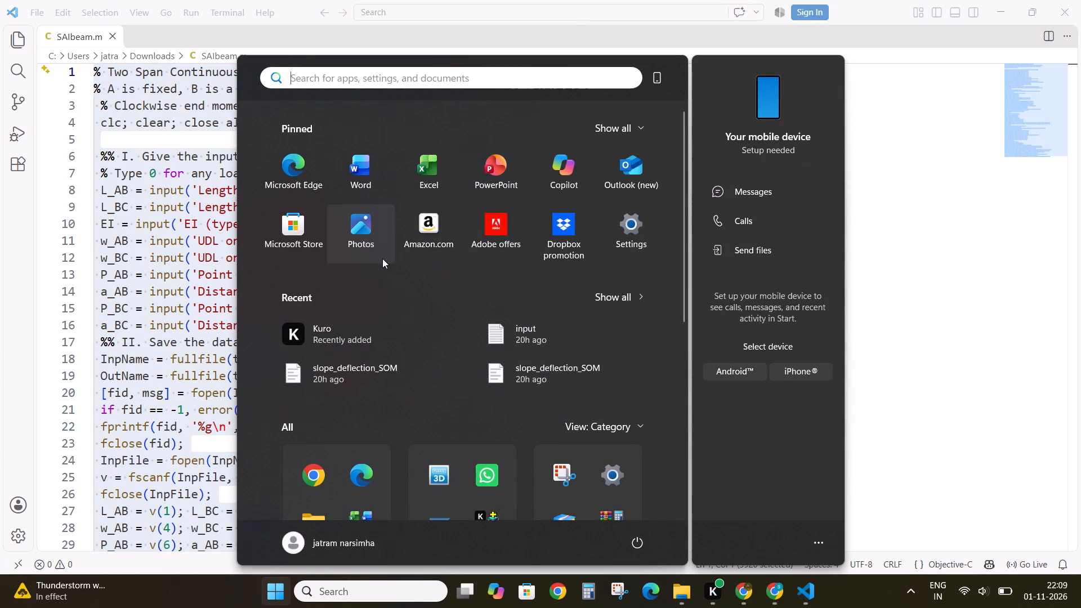
{"action": "double_click", "coordinate": [370, 172]}
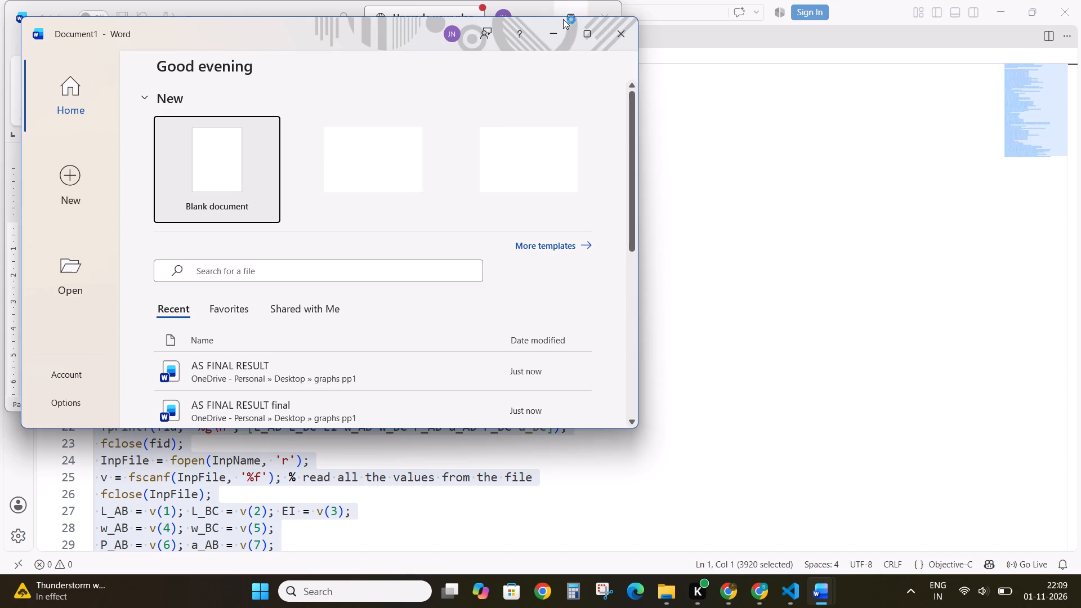
{"action": "left_click", "coordinate": [584, 38]}
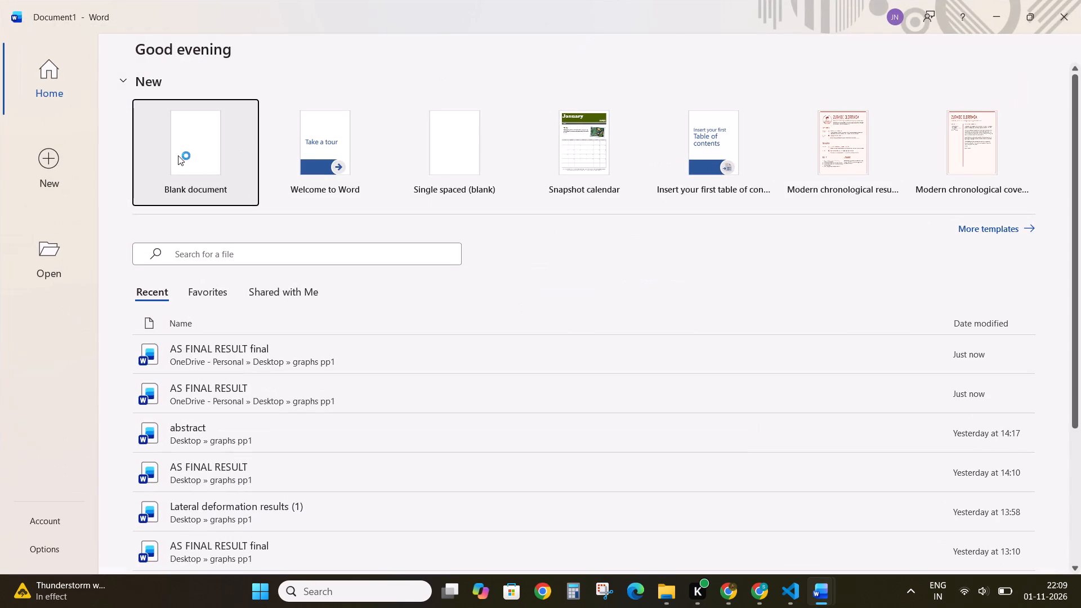
{"action": "double_click", "coordinate": [178, 155]}
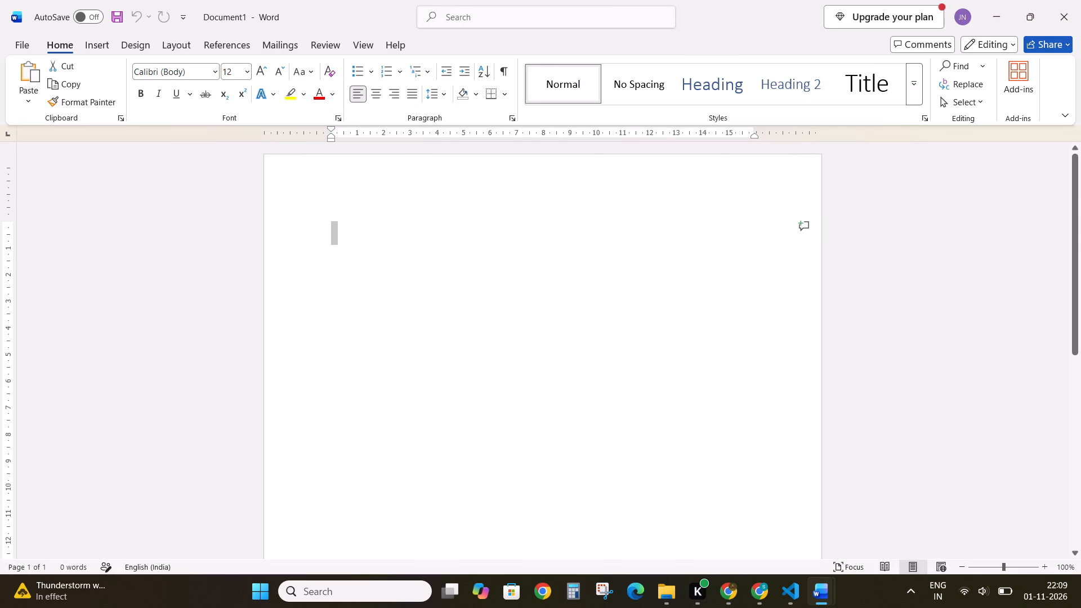
{"action": "key", "text": "ctrl+v"}
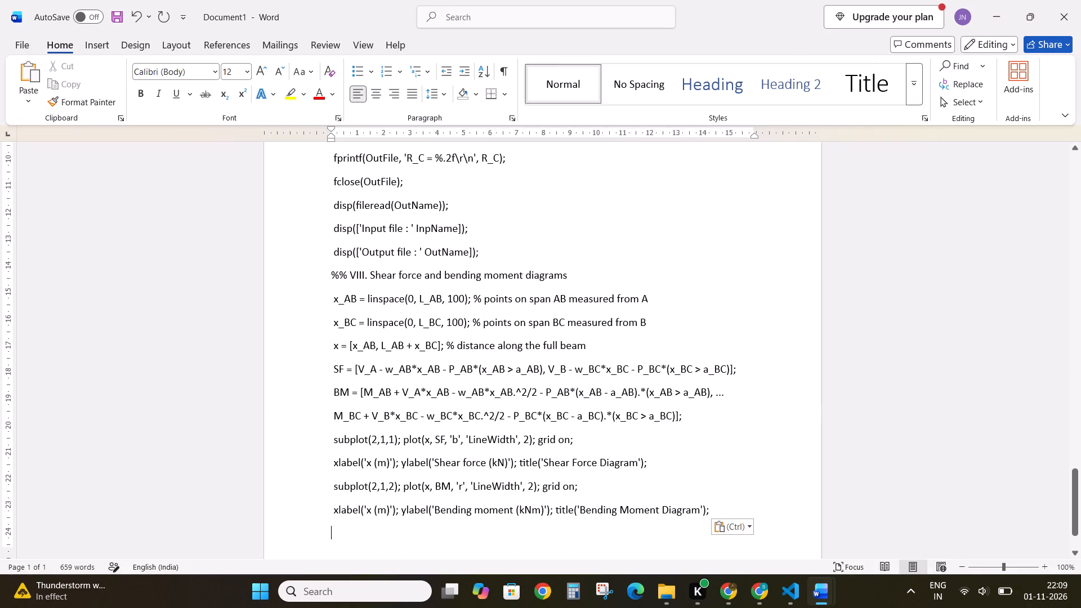
Change the font of all the pasted code to Times New Roman and deselect the text.
{"action": "scroll", "coordinate": [364, 261], "scroll_direction": "up", "scroll_amount": 2}
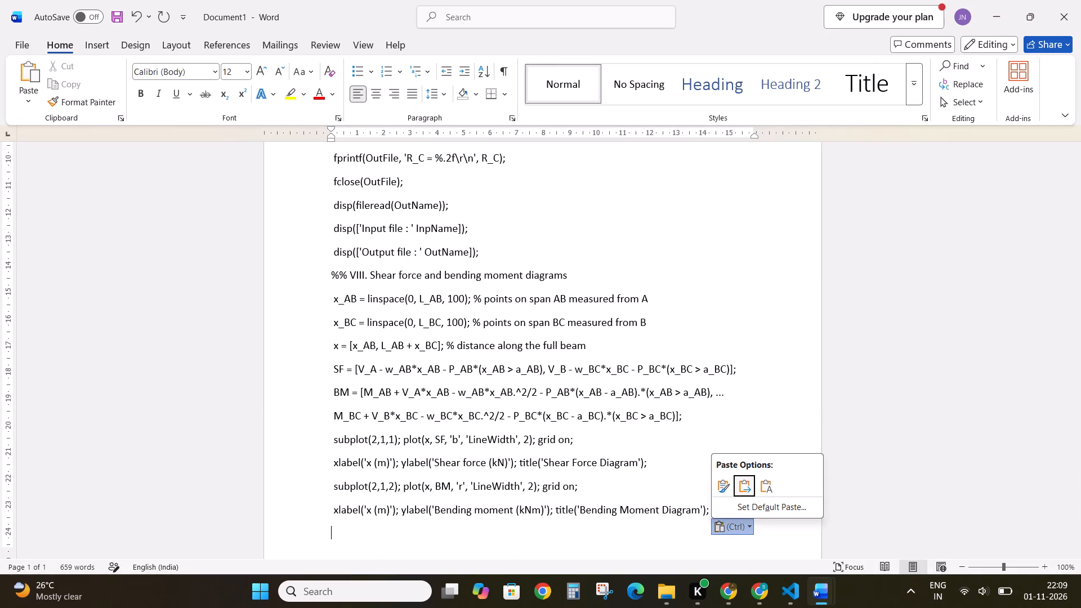
{"action": "scroll", "coordinate": [605, 294], "scroll_direction": "up", "scroll_amount": 3}
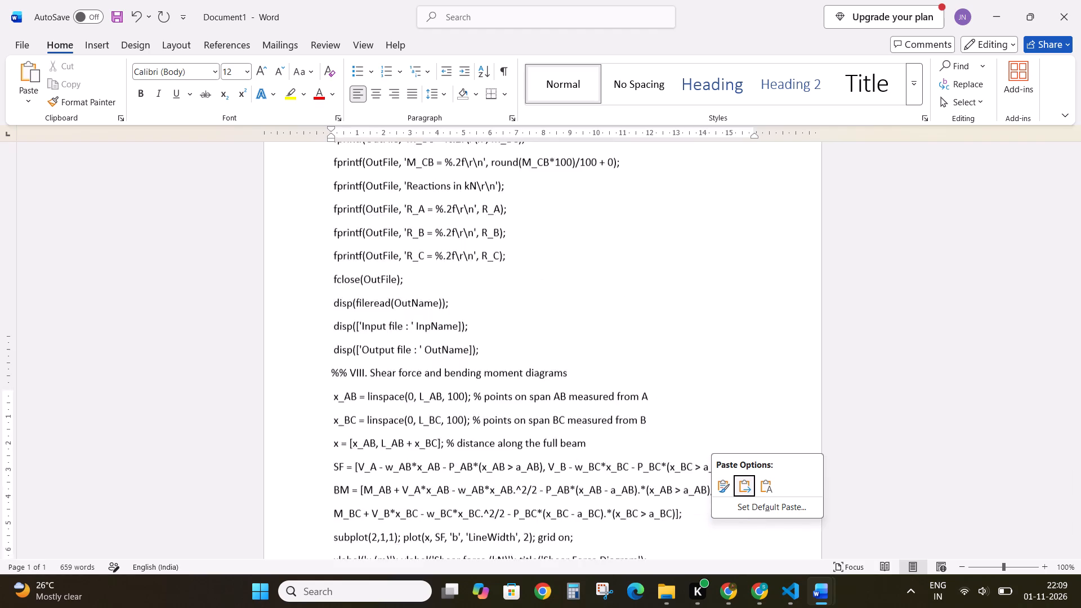
{"action": "scroll", "coordinate": [605, 294], "scroll_direction": "up", "scroll_amount": 7}
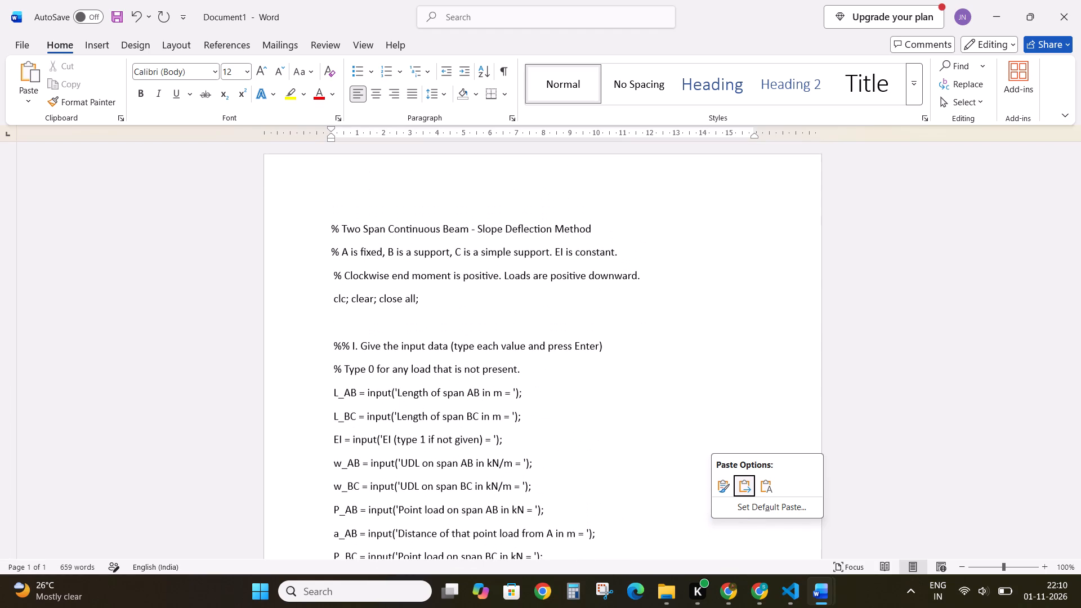
{"action": "left_click", "coordinate": [323, 224]}
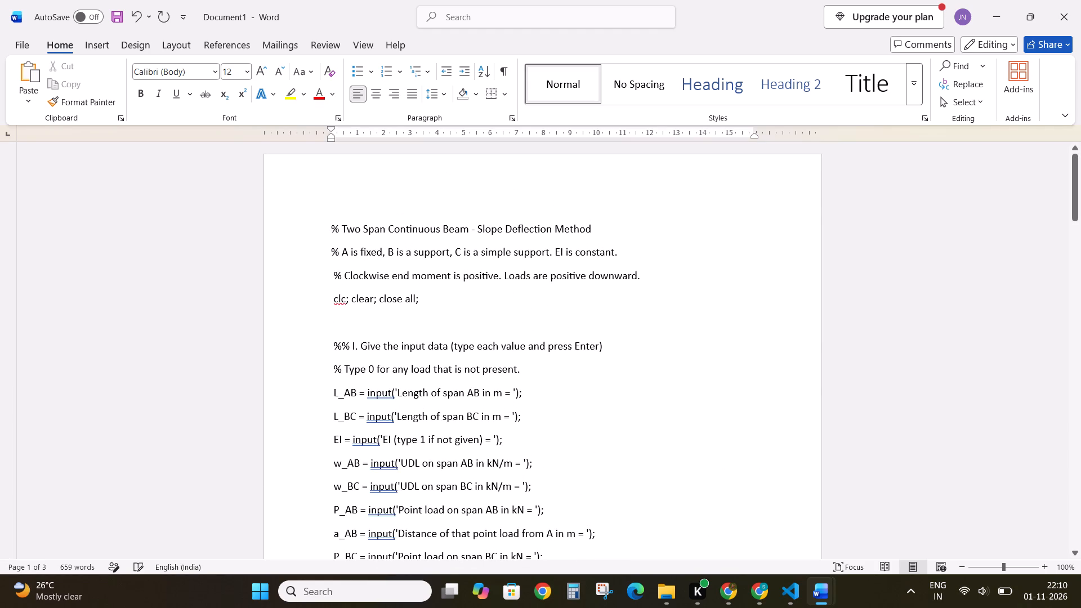
{"action": "left_click", "coordinate": [323, 227]}
{"action": "left_click_drag", "start_coordinate": [323, 227], "coordinate": [460, 325]}
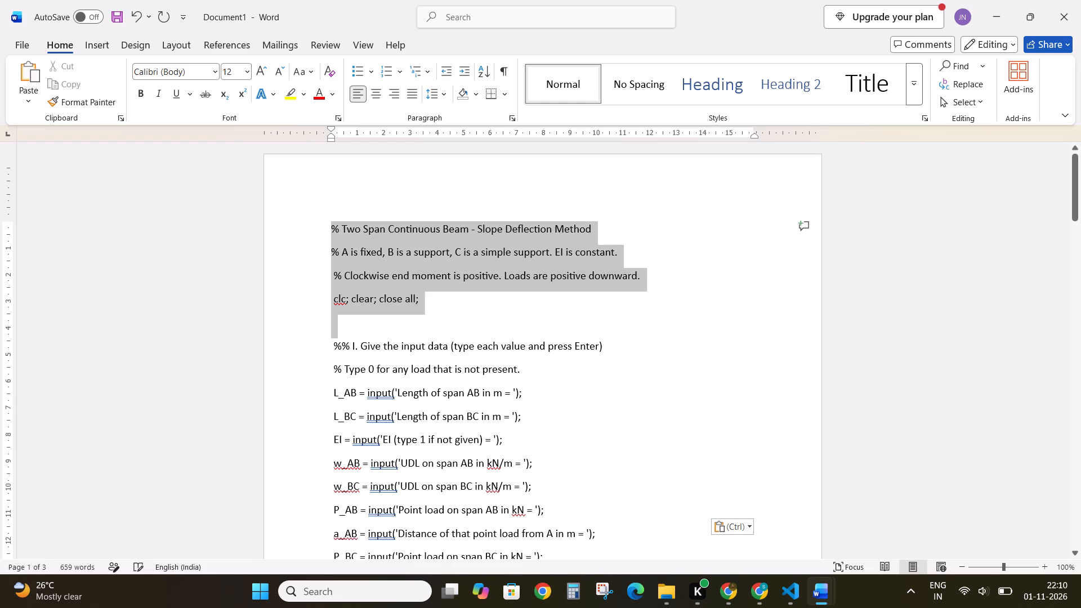
{"action": "left_click_drag", "start_coordinate": [460, 325], "coordinate": [684, 589]}
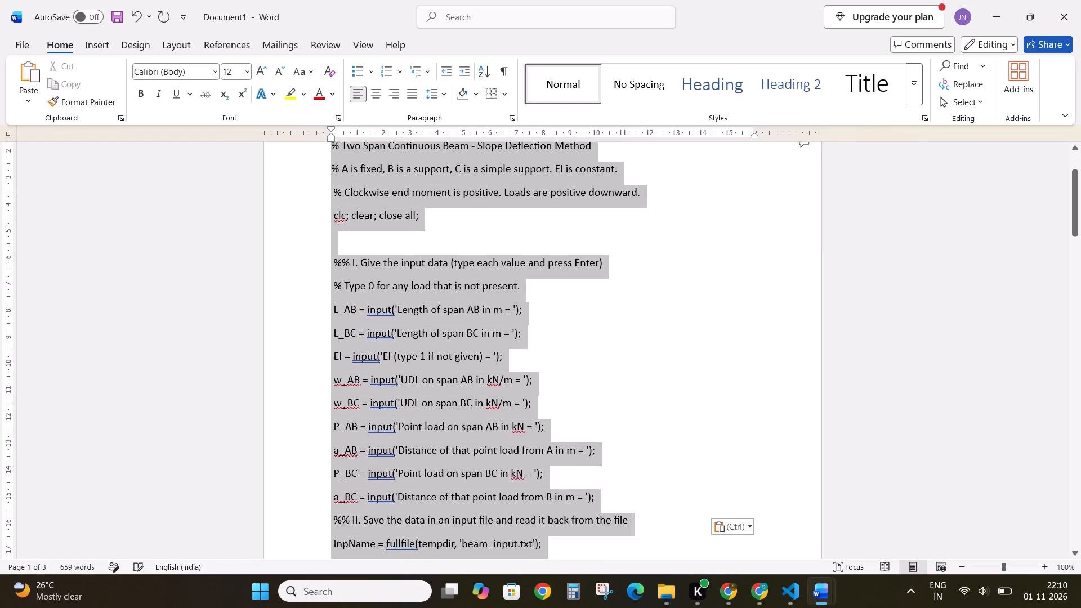
{"action": "left_click_drag", "start_coordinate": [684, 589], "coordinate": [790, 578]}
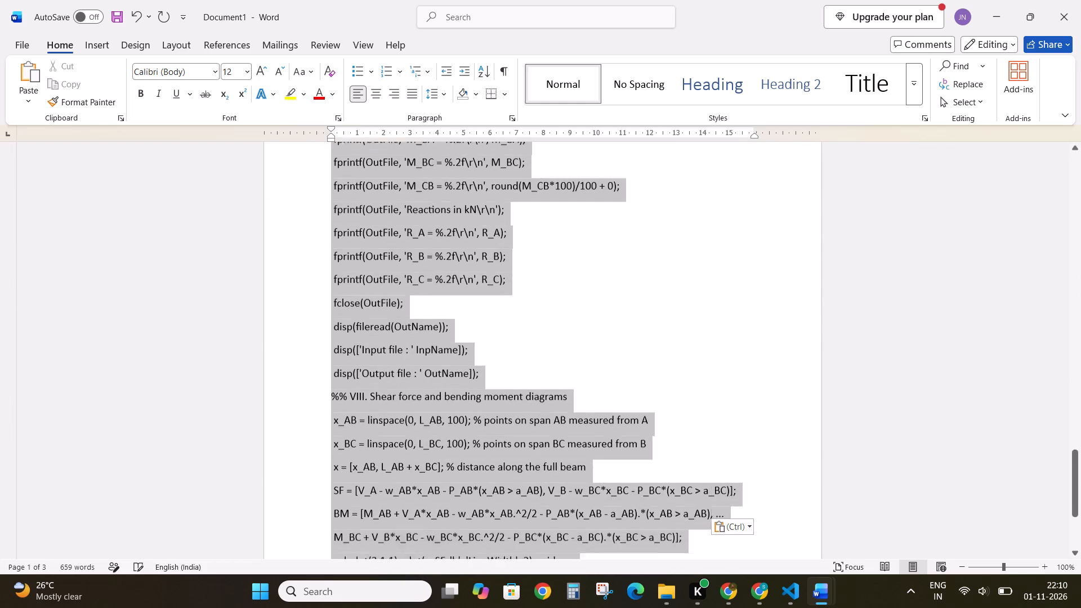
{"action": "left_click_drag", "start_coordinate": [790, 578], "coordinate": [766, 478]}
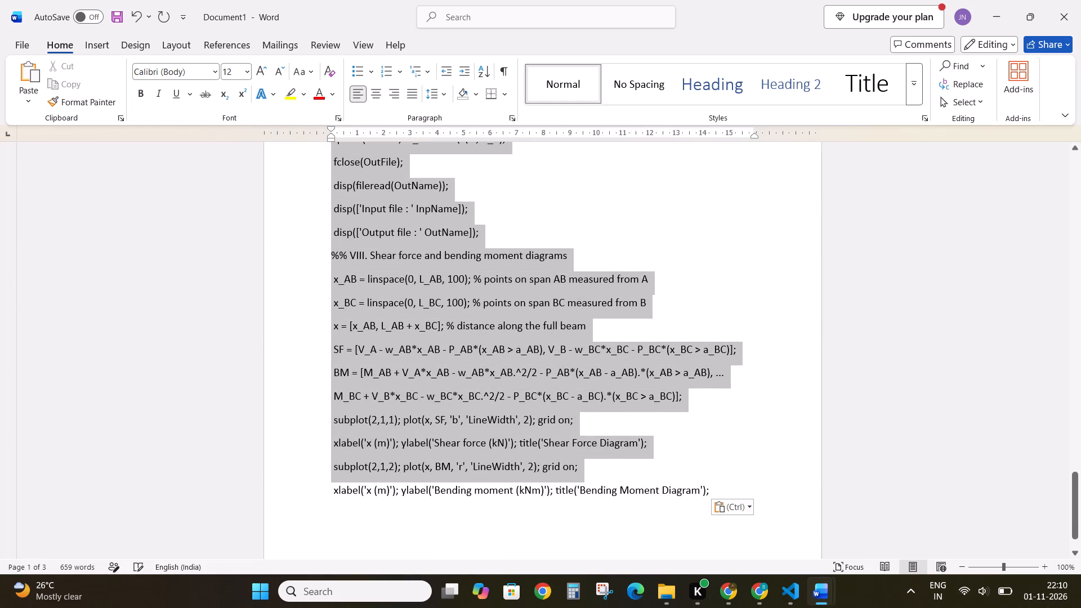
{"action": "left_click_drag", "start_coordinate": [766, 478], "coordinate": [773, 491]}
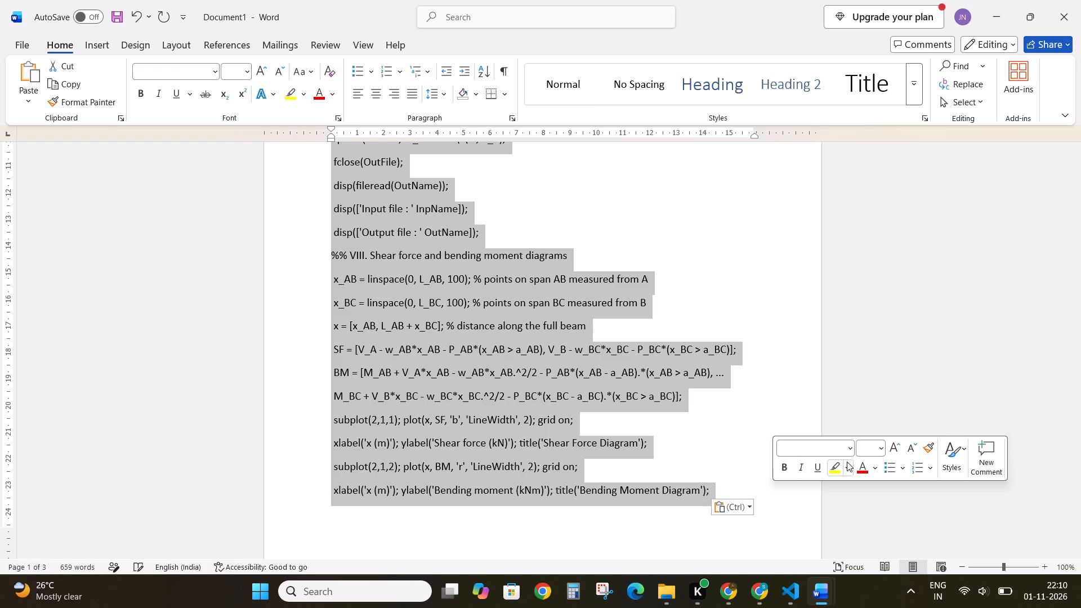
{"action": "left_click", "coordinate": [851, 446]}
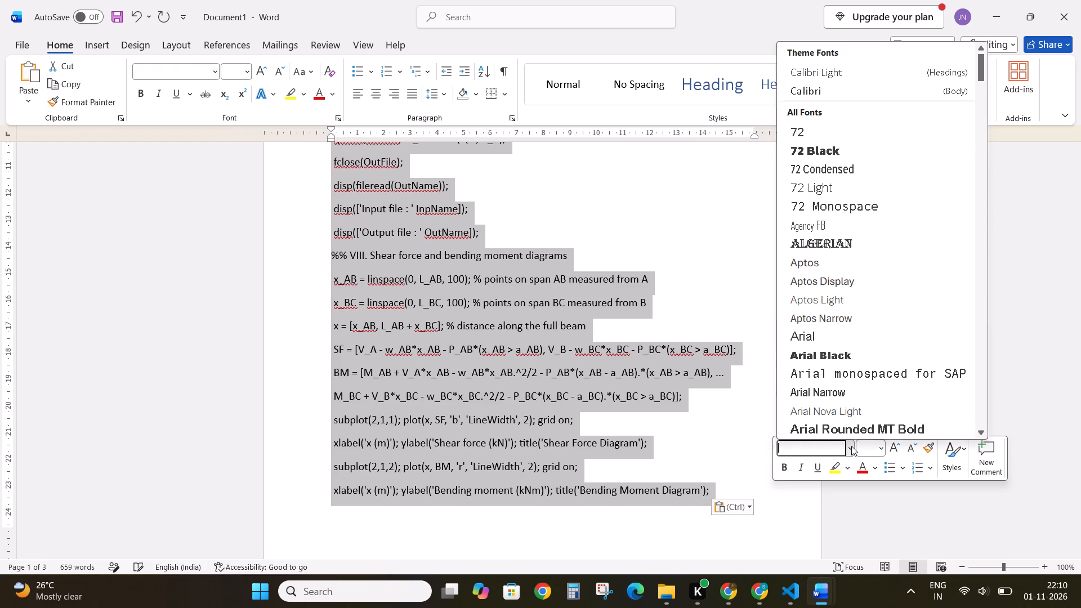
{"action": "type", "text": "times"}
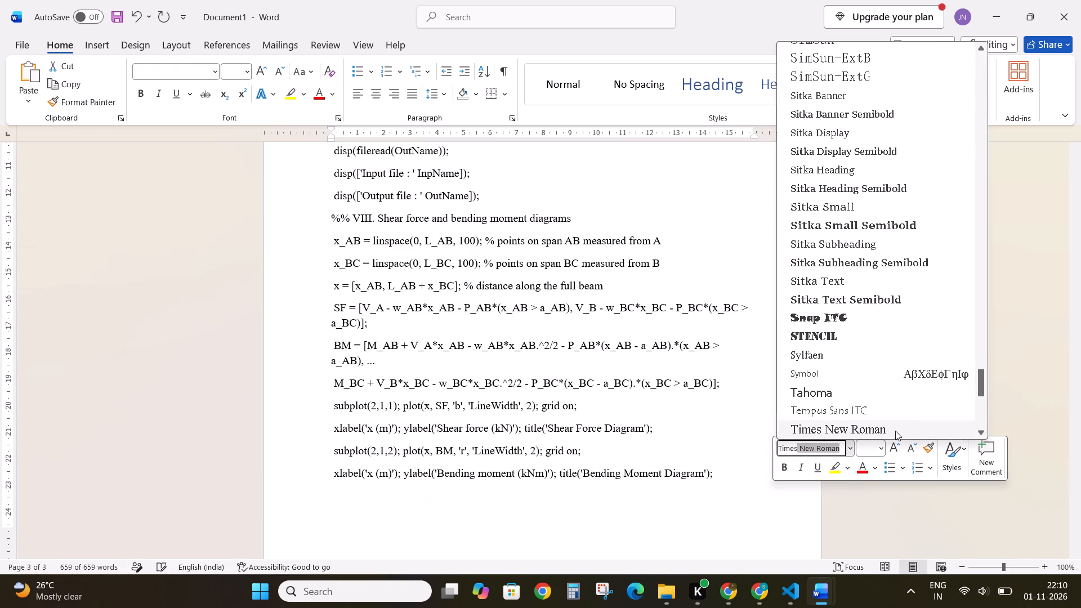
{"action": "left_click", "coordinate": [895, 431]}
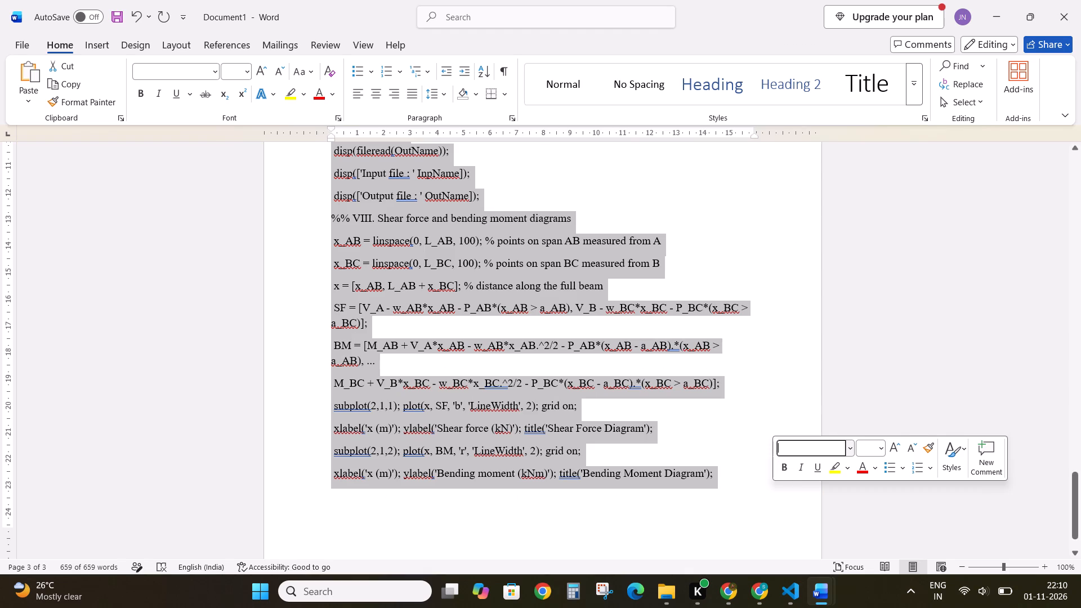
{"action": "left_click", "coordinate": [726, 498]}
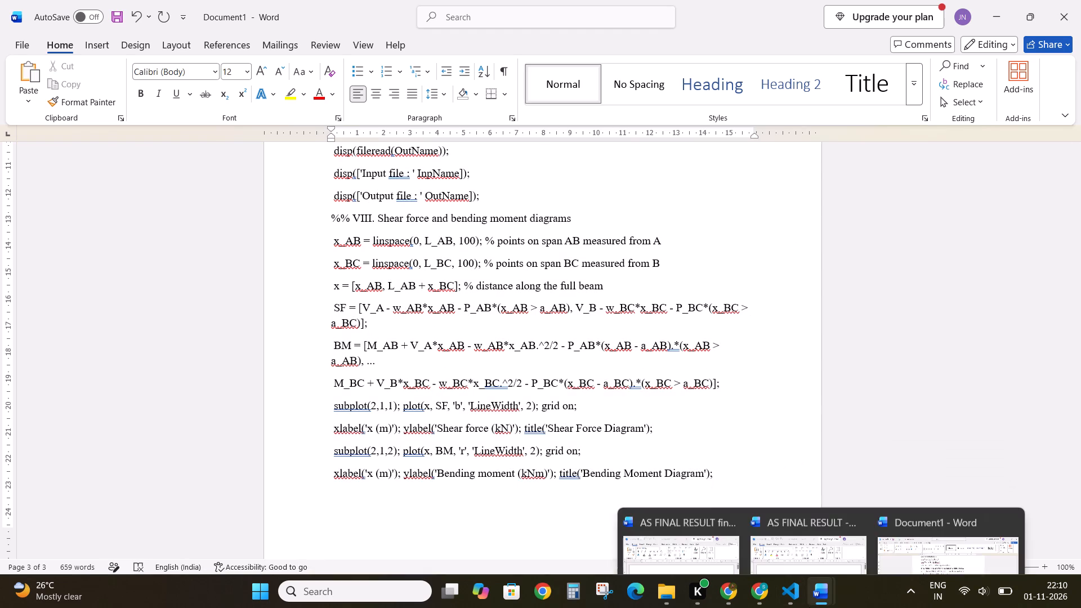
{"action": "left_click", "coordinate": [853, 422]}
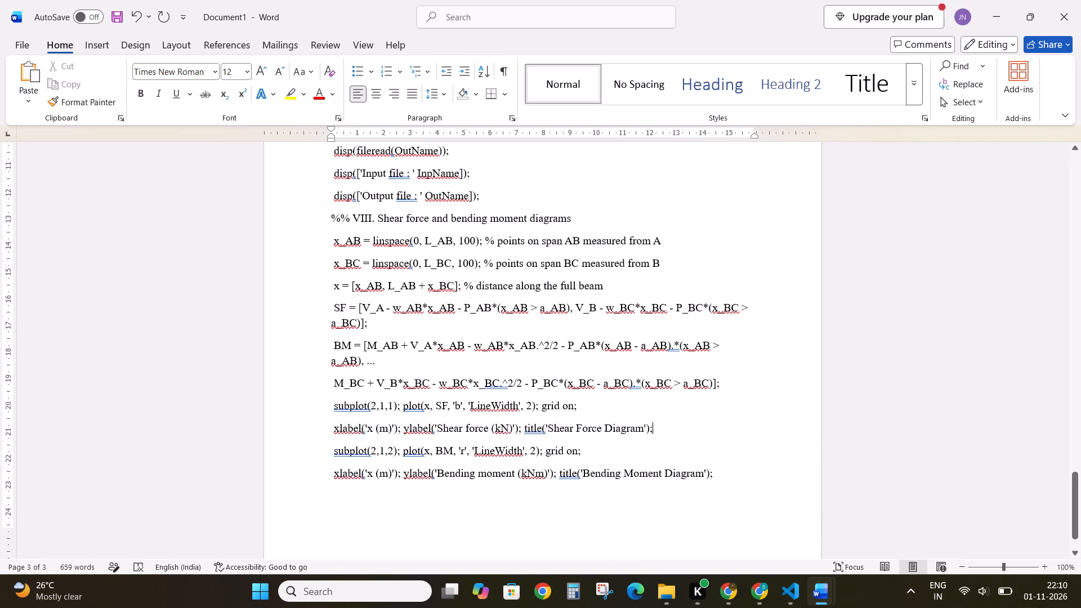
Insert two blank lines above the opening comment of the code and set the first blank line's font size to 14 pt.
{"action": "scroll", "coordinate": [776, 238], "scroll_direction": "up", "scroll_amount": 13}
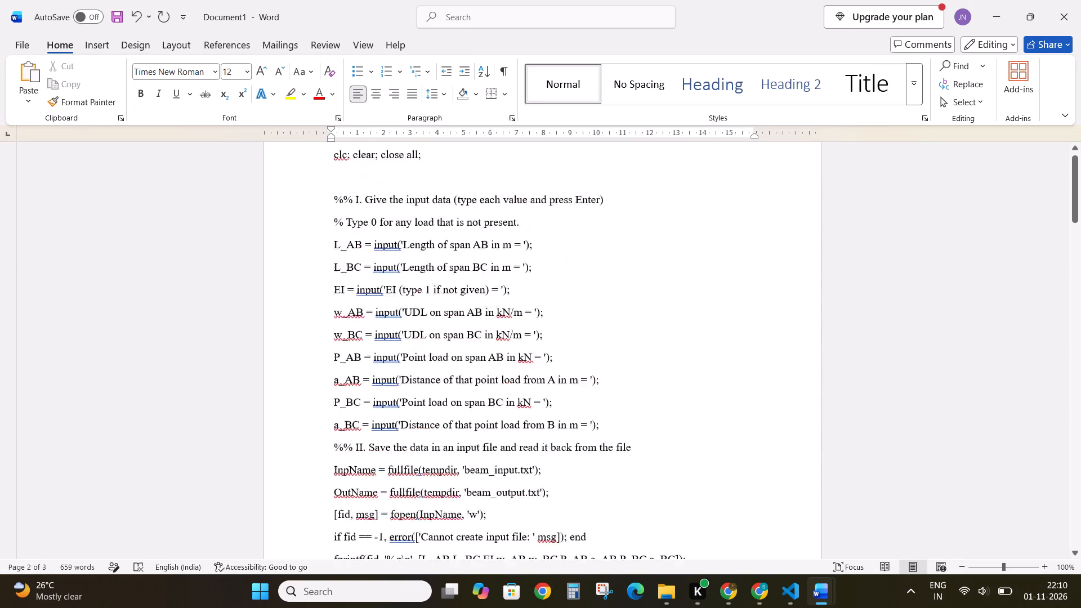
{"action": "scroll", "coordinate": [776, 238], "scroll_direction": "up", "scroll_amount": 1}
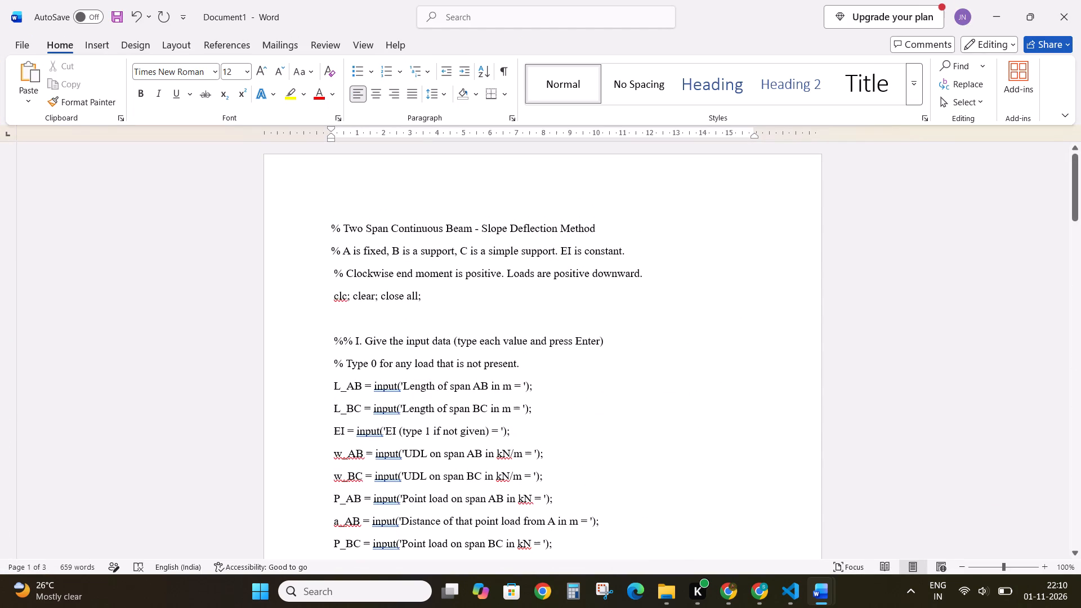
{"action": "left_click", "coordinate": [326, 227]}
{"action": "key", "text": "Return"}
{"action": "key", "text": "Return"}
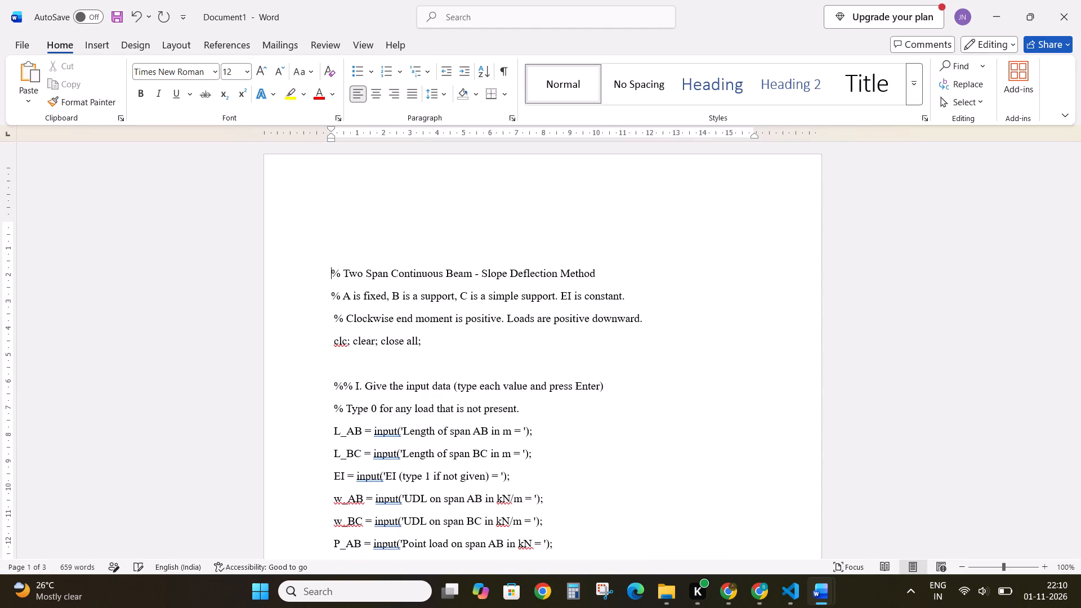
{"action": "left_click", "coordinate": [336, 203]}
{"action": "left_click_drag", "start_coordinate": [244, 77], "coordinate": [238, 175]}
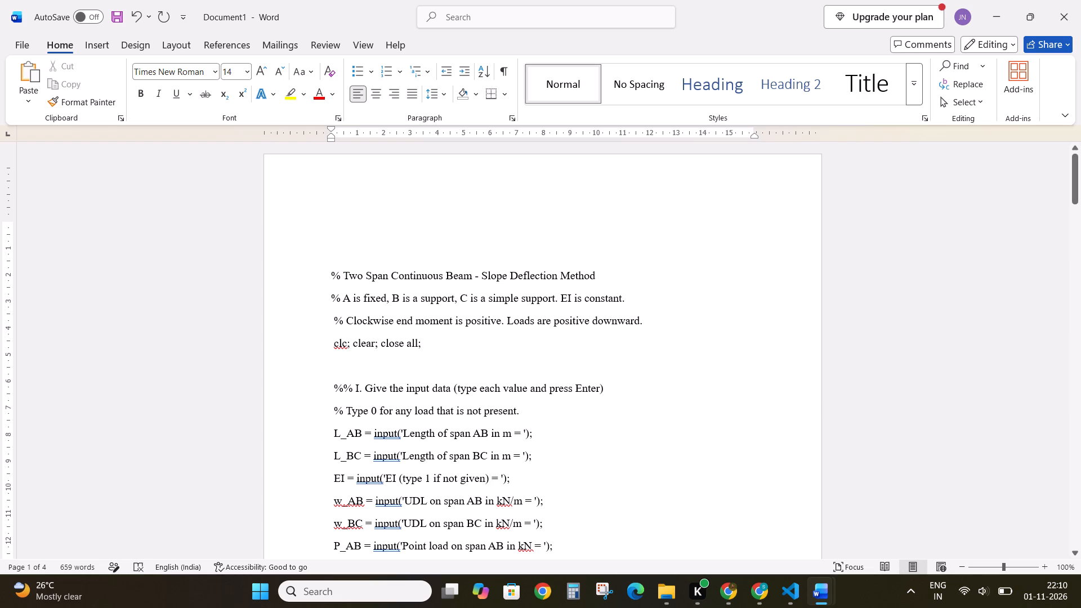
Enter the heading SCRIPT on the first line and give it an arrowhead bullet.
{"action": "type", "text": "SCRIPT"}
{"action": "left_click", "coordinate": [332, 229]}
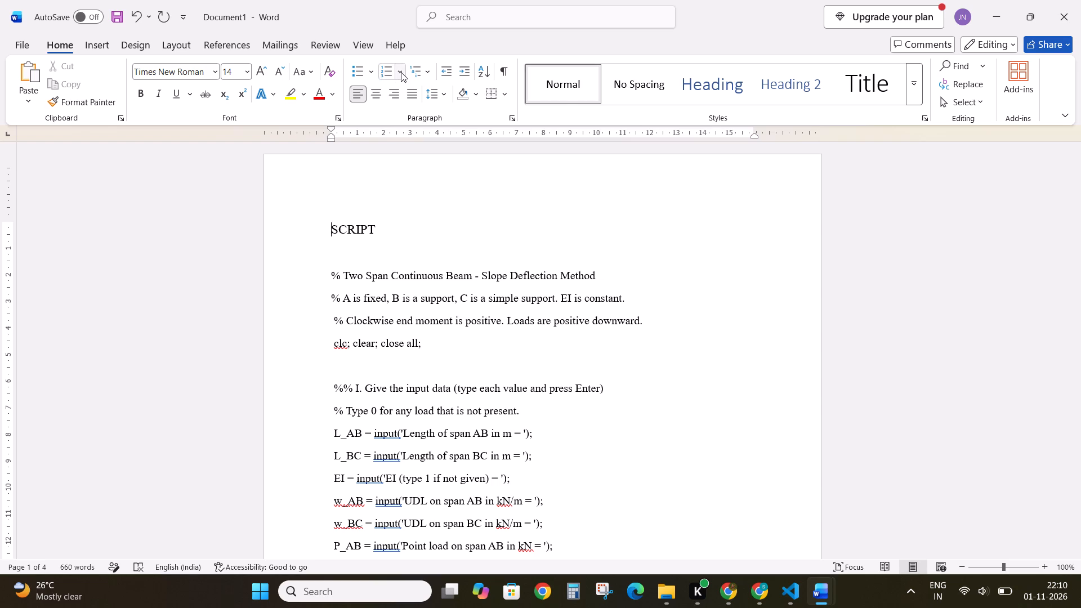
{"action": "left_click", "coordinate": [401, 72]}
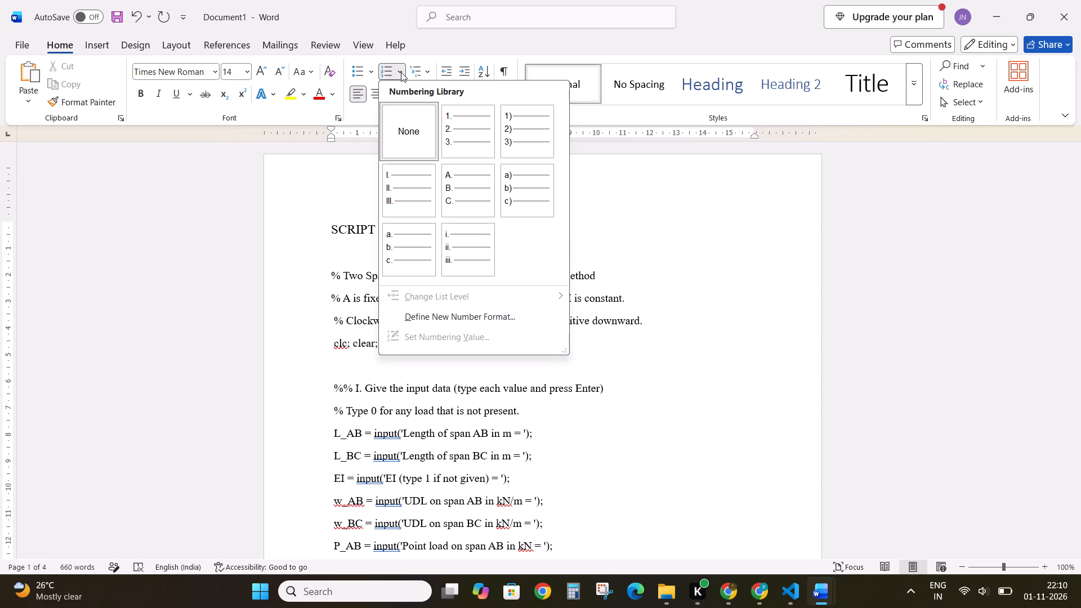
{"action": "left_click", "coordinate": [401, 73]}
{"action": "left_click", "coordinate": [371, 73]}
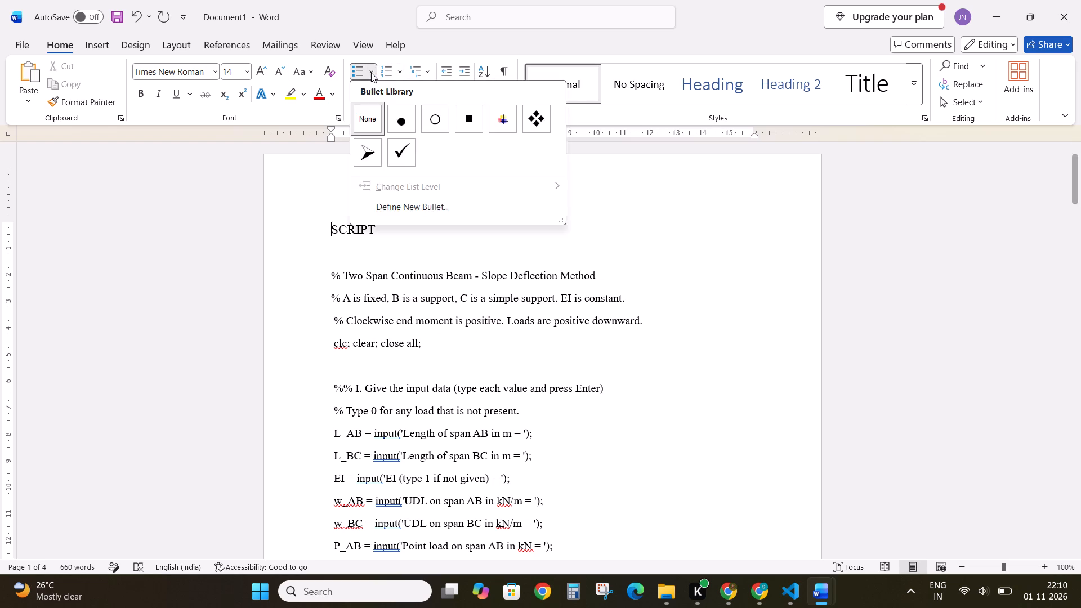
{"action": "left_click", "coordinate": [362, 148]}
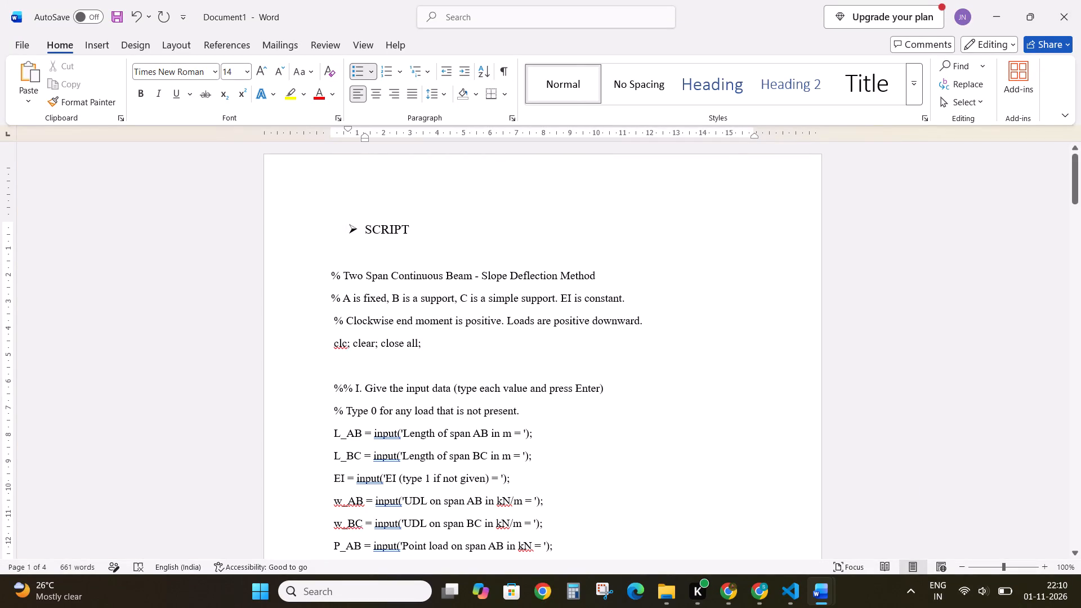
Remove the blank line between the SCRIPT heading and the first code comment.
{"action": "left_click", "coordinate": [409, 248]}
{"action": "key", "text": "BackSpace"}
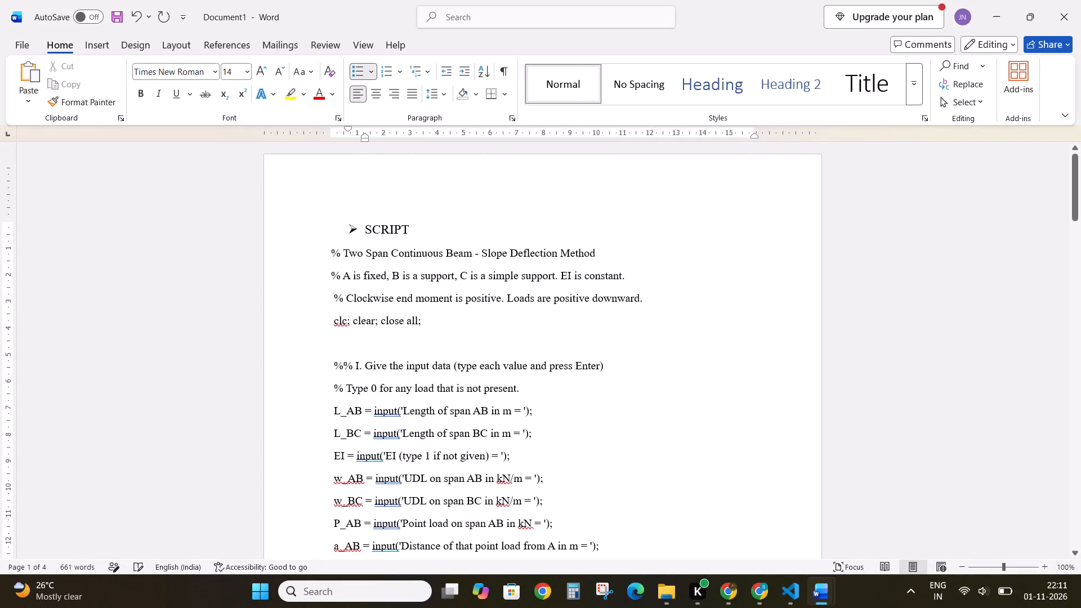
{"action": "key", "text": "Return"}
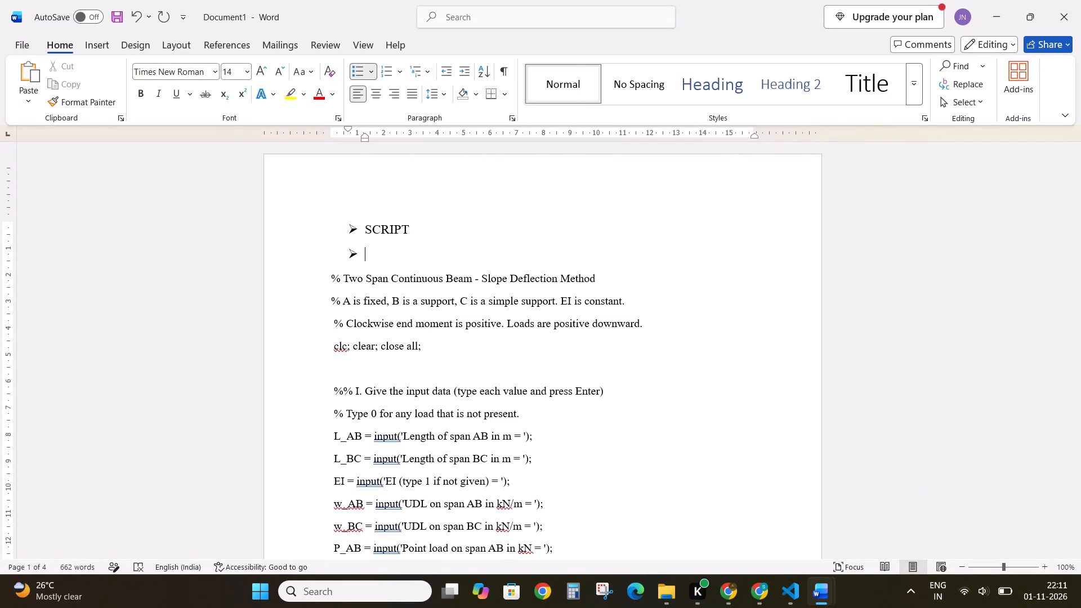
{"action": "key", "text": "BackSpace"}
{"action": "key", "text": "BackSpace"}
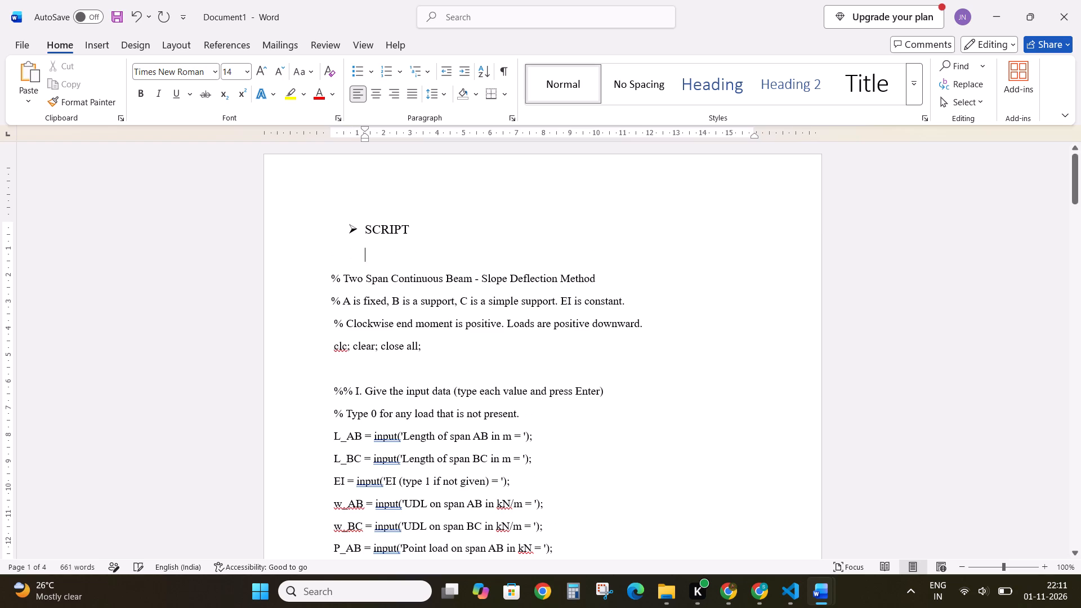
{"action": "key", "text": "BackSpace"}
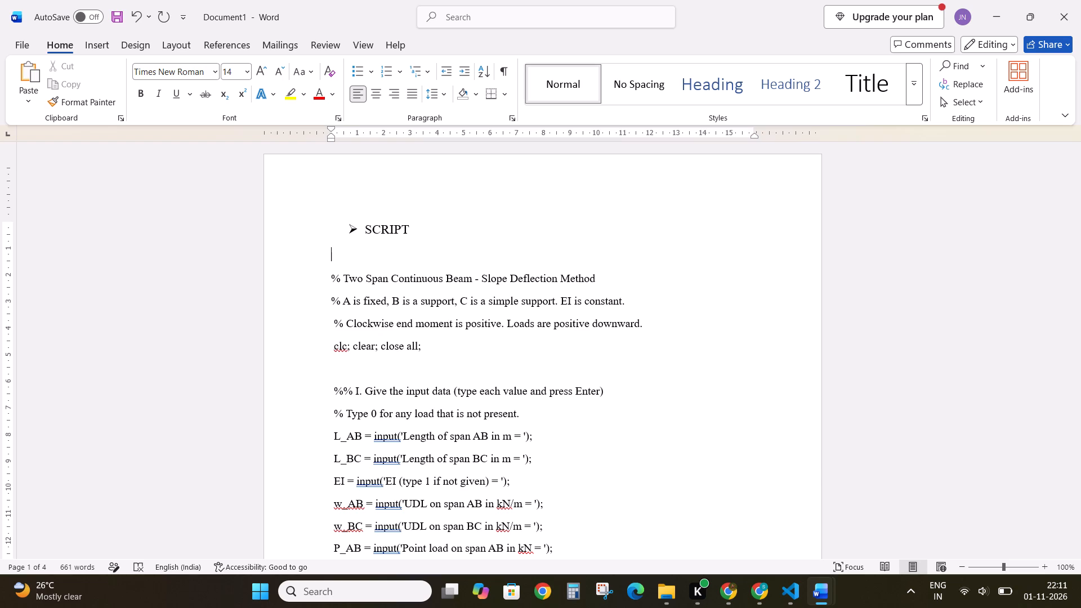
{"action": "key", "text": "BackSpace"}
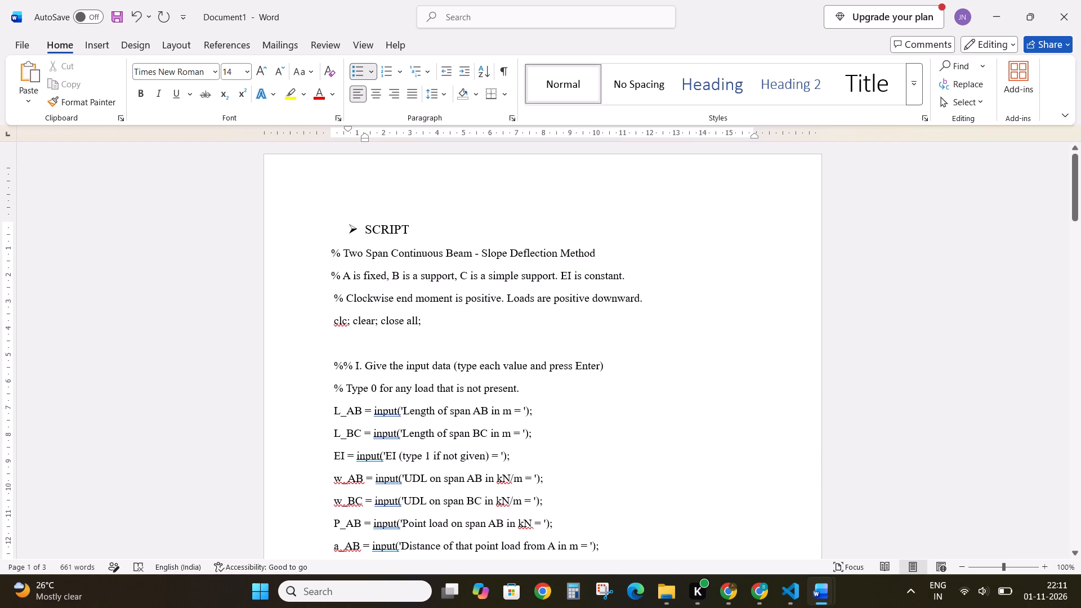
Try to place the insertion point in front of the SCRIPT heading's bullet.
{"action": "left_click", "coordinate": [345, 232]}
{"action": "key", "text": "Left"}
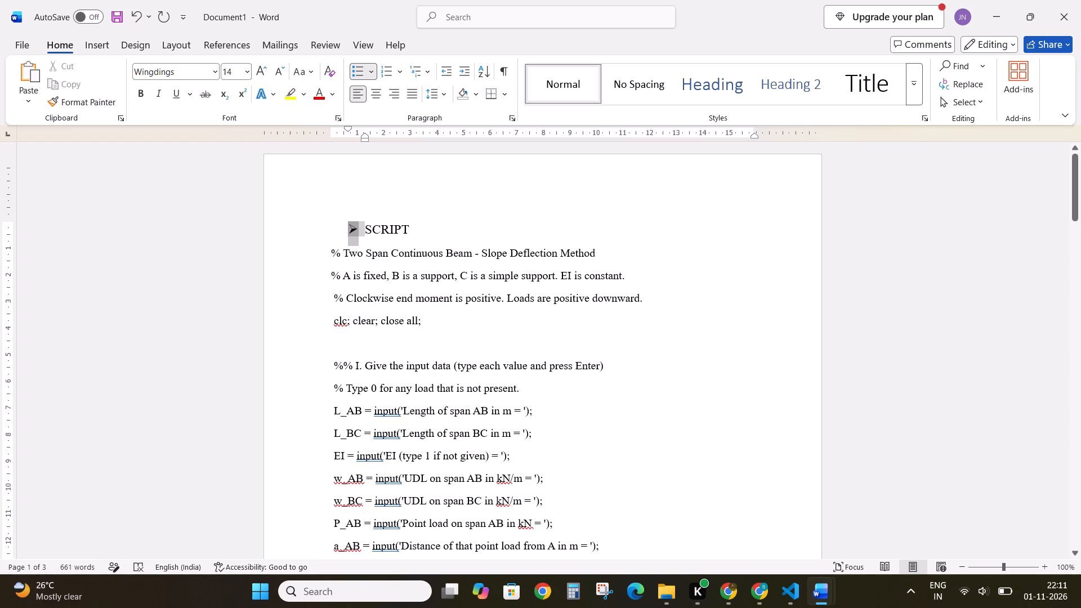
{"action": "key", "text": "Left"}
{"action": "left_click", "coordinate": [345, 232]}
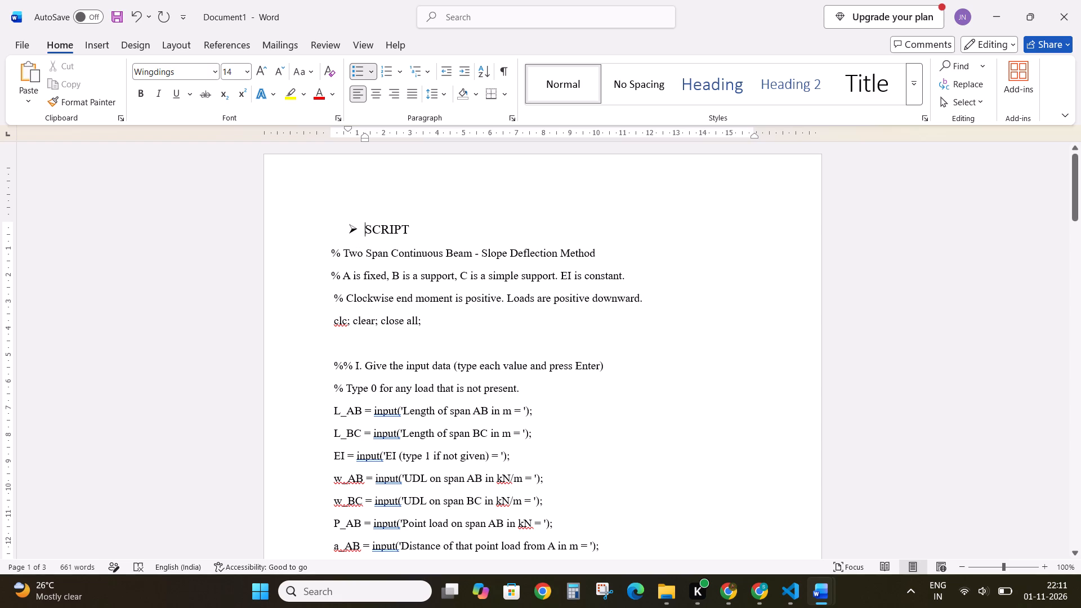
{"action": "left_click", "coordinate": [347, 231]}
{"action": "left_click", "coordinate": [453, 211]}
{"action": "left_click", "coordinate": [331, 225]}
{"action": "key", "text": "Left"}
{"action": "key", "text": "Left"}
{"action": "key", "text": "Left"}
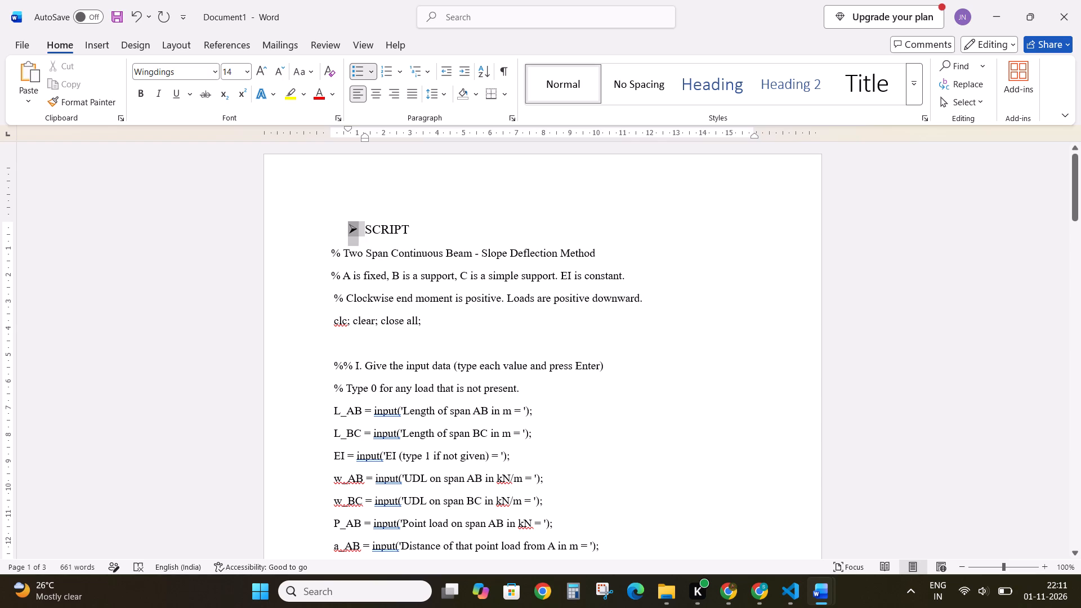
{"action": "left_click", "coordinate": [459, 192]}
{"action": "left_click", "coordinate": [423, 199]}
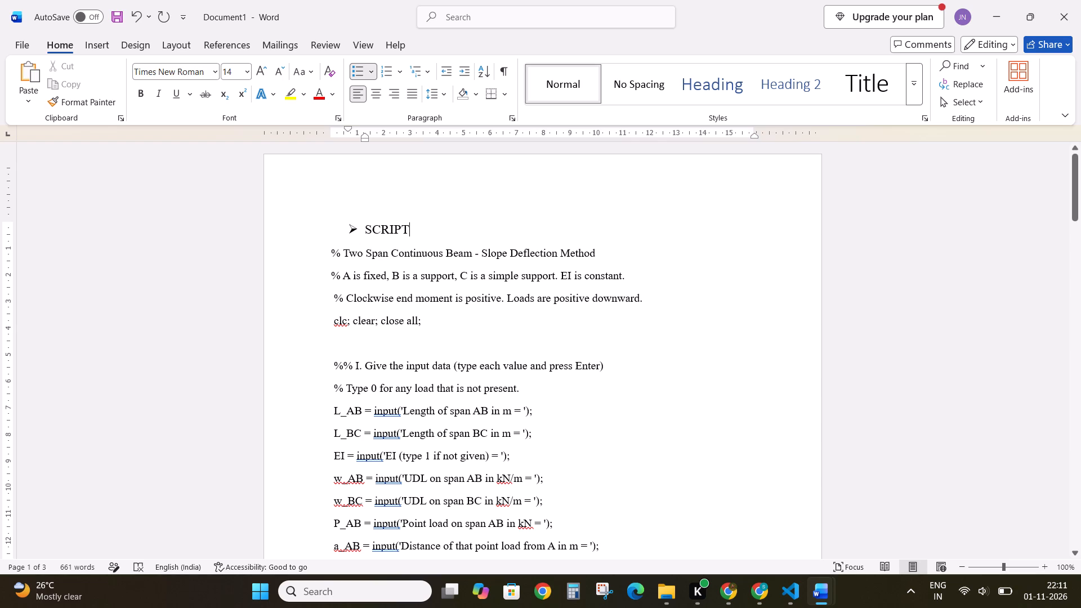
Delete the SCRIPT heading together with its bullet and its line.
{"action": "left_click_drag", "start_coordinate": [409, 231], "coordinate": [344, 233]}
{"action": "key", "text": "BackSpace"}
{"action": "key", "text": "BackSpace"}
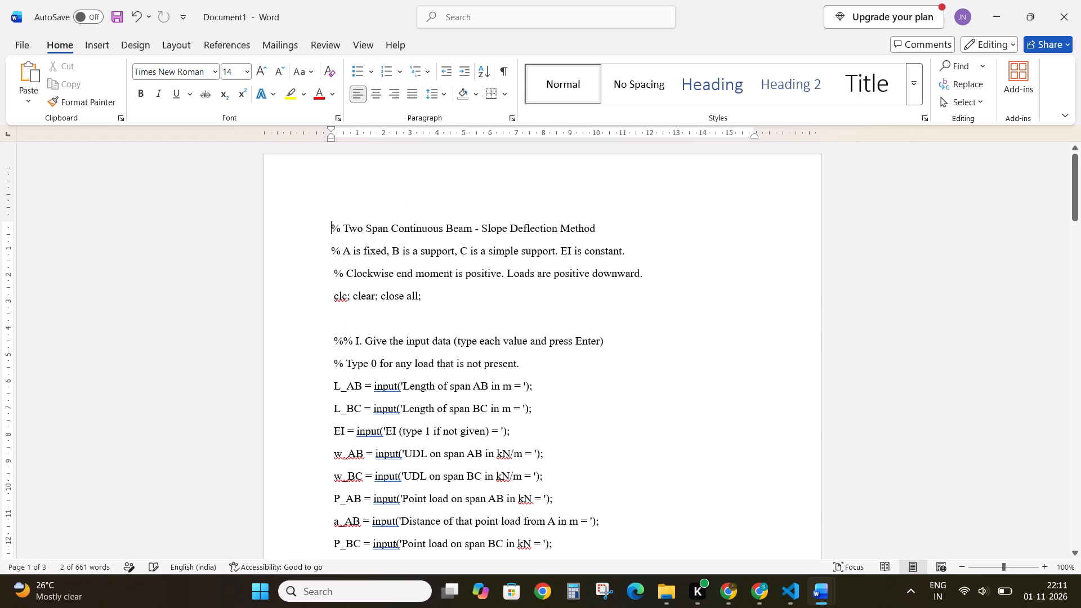
Insert three blank lines above the code and enter the centred title MATLAB PROJECT on the first one.
{"action": "key", "text": "Return"}
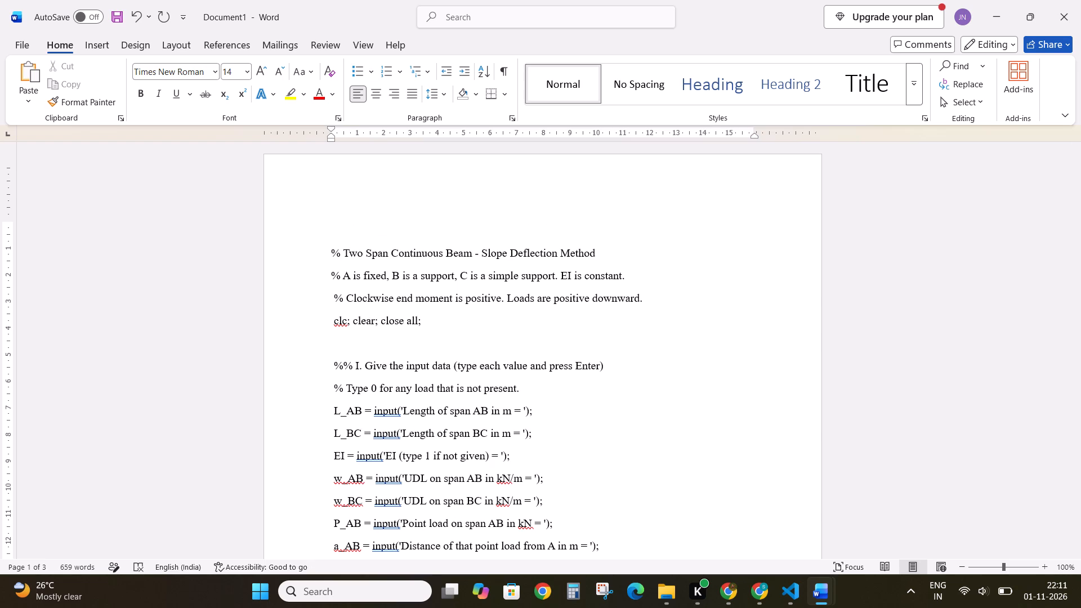
{"action": "left_click", "coordinate": [354, 226]}
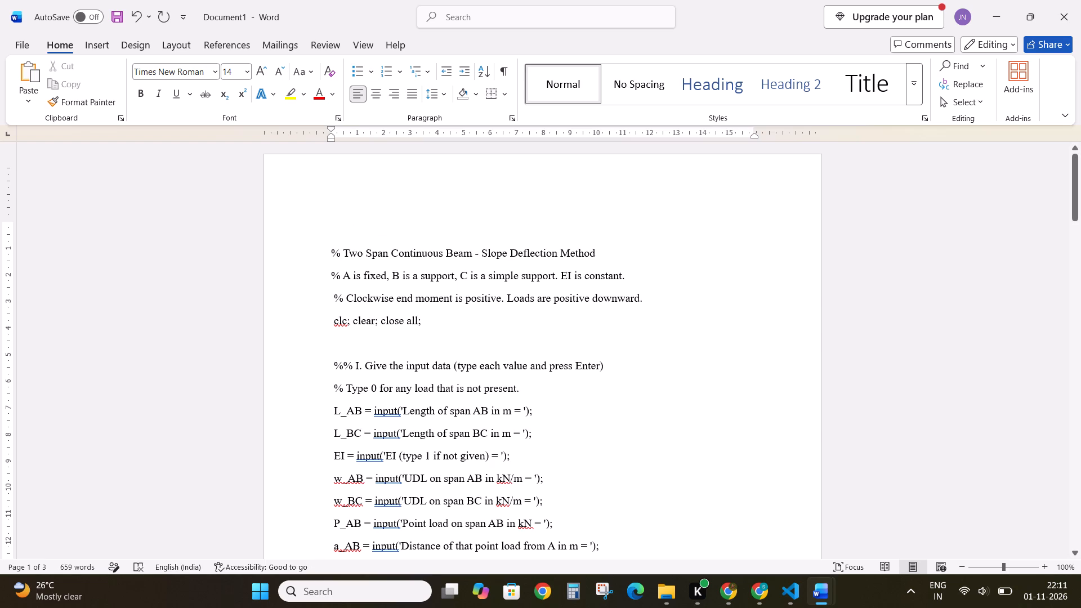
{"action": "left_click", "coordinate": [342, 204]}
{"action": "key", "text": "Return"}
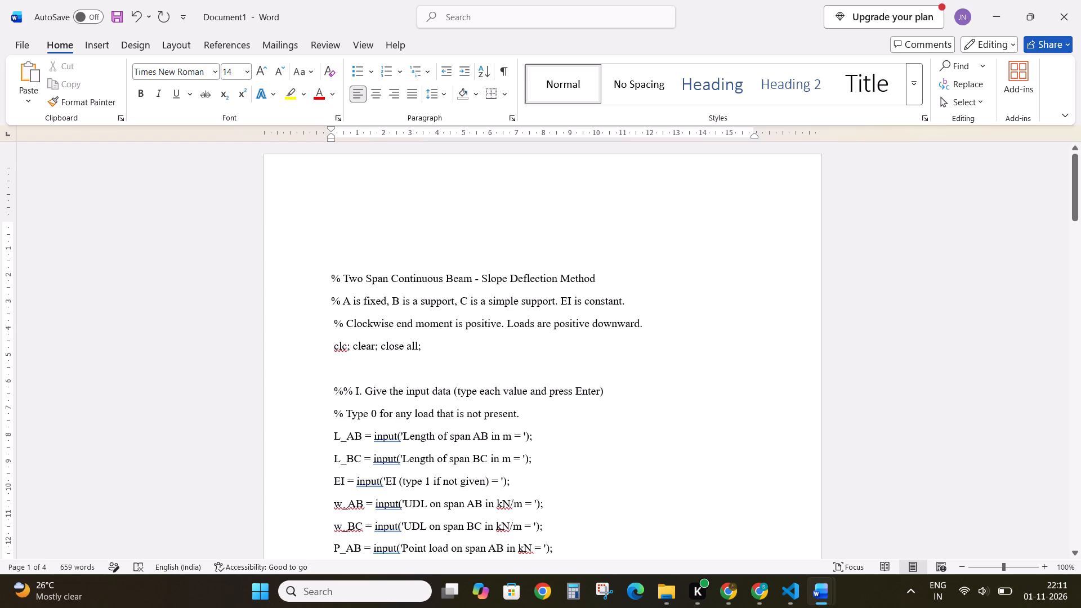
{"action": "key", "text": "Return"}
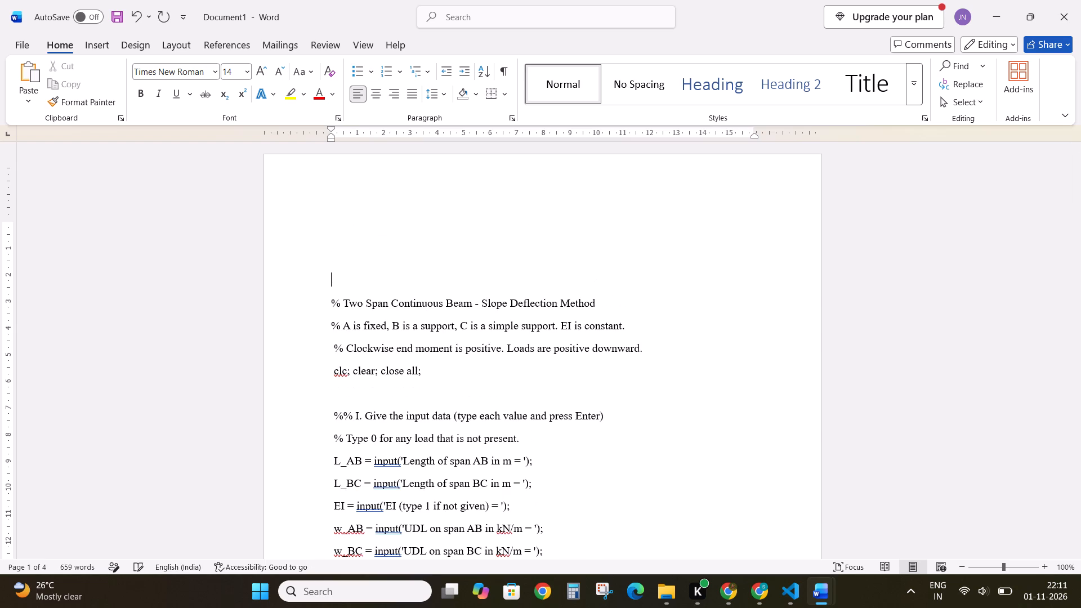
{"action": "left_click", "coordinate": [333, 217]}
{"action": "left_click", "coordinate": [379, 94]}
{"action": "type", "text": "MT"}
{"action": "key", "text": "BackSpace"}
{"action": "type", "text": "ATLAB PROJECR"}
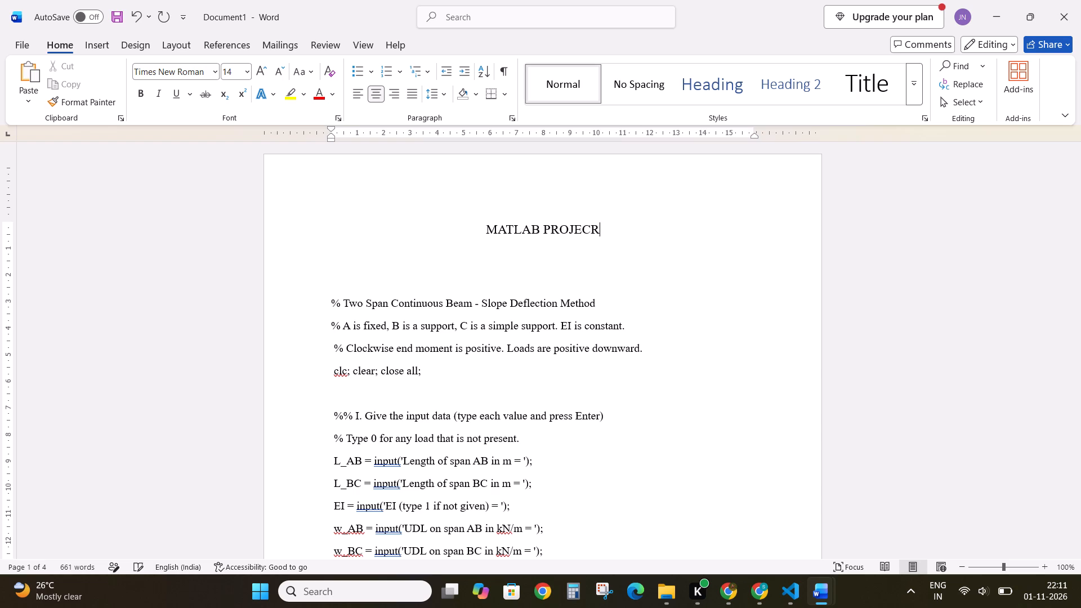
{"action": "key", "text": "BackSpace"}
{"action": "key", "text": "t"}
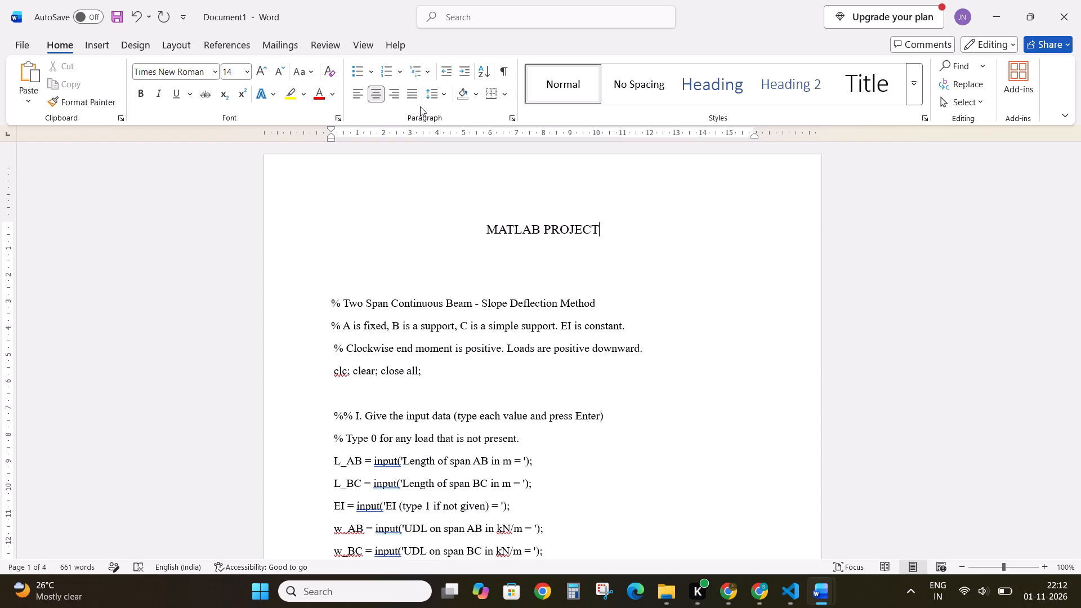
Make the MATLAB PROJECT title bold.
{"action": "left_click_drag", "start_coordinate": [604, 225], "coordinate": [483, 231]}
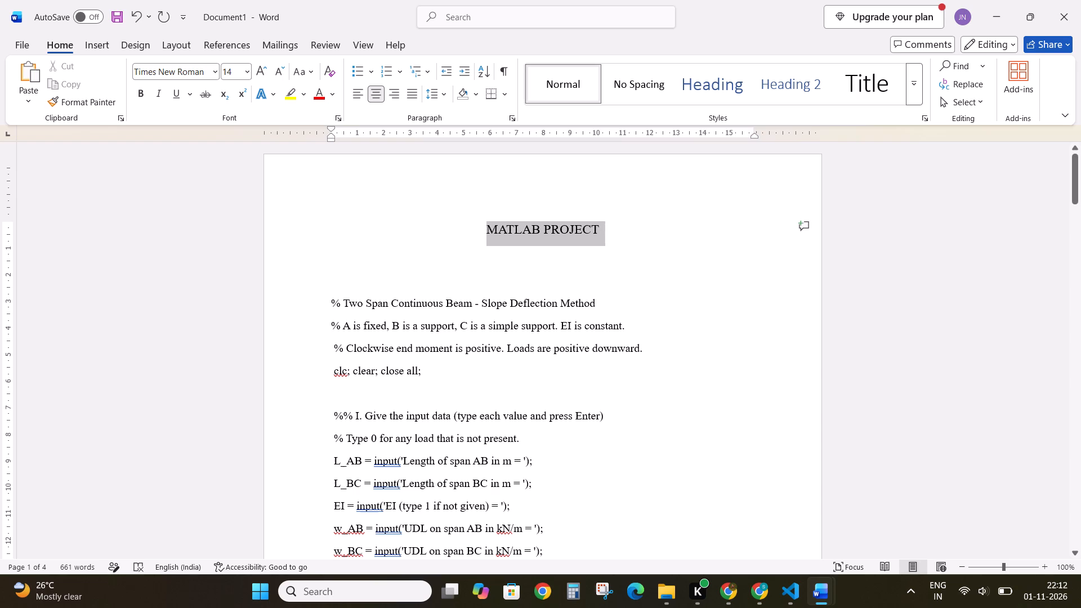
{"action": "left_click_drag", "start_coordinate": [483, 231], "coordinate": [478, 231]}
{"action": "left_click", "coordinate": [488, 212]}
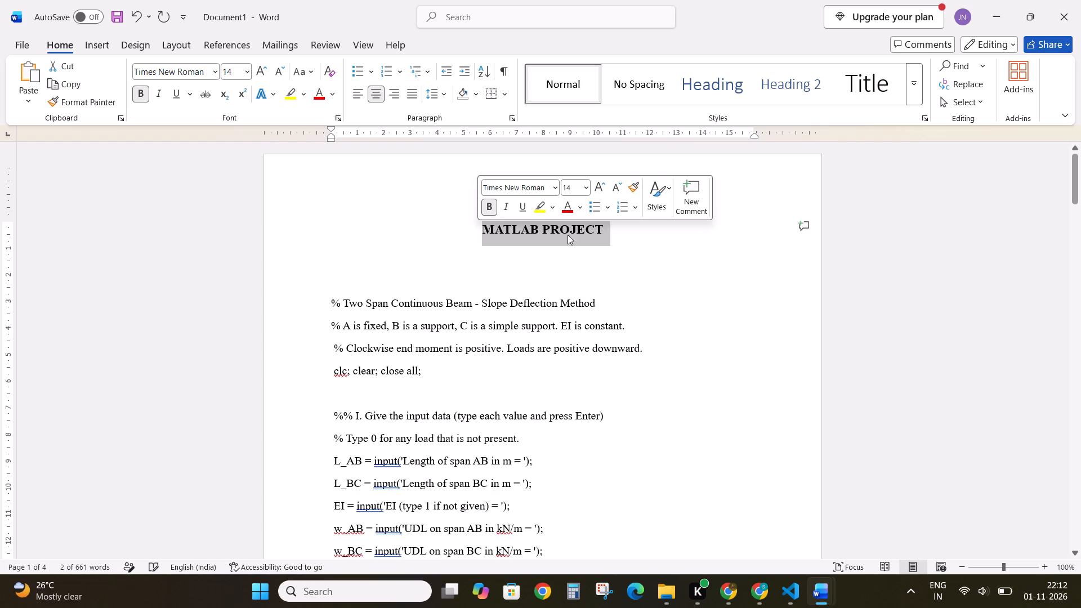
Add a right-aligned line under the MATLAB PROJECT title with the first student's roll number and the name in parentheses.
{"action": "left_click", "coordinate": [604, 229]}
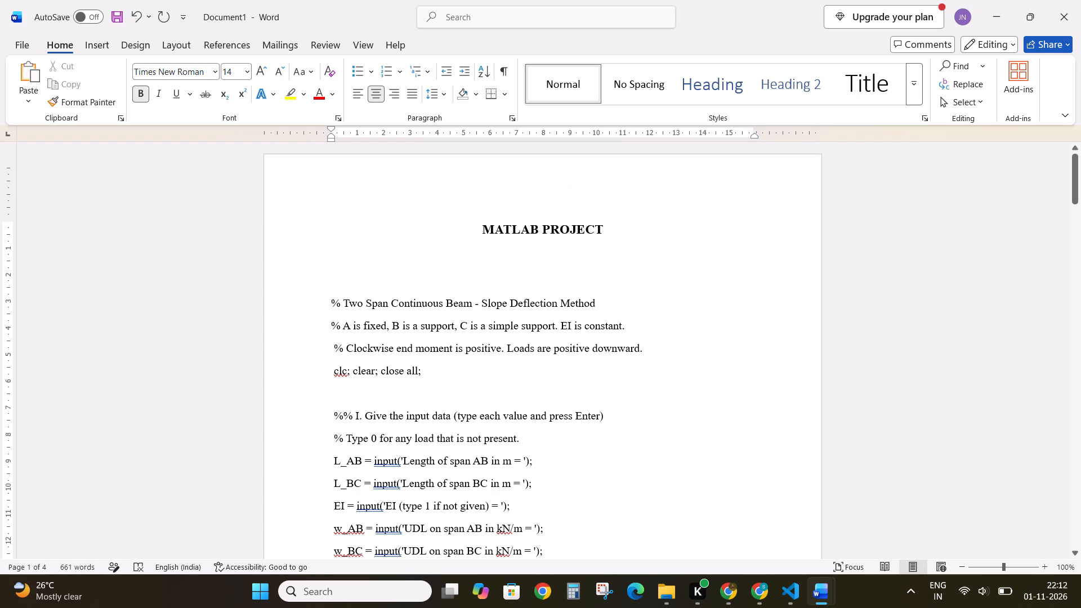
{"action": "key", "text": "Return"}
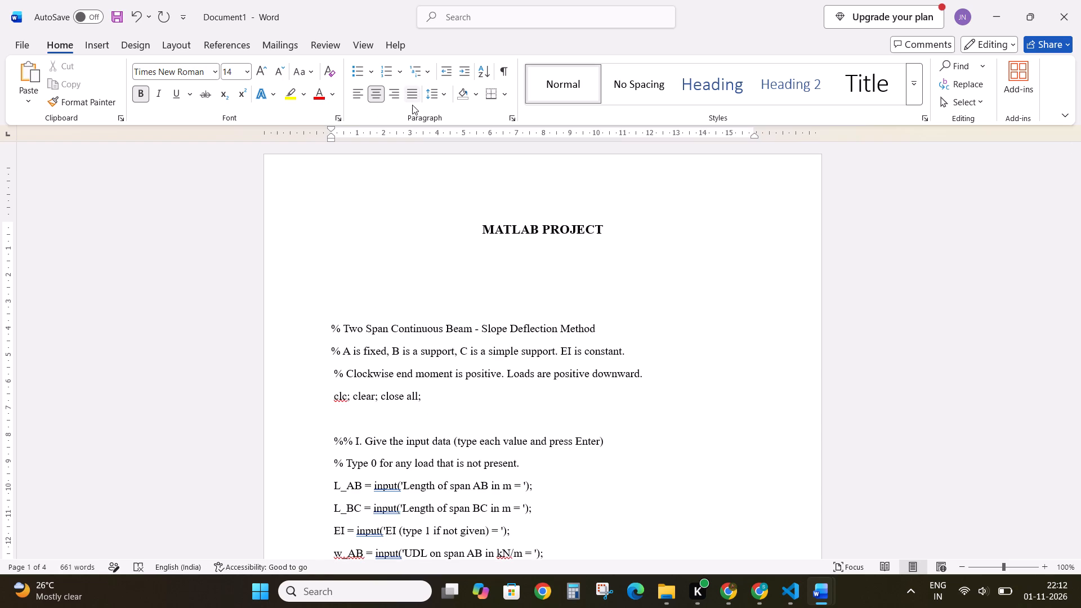
{"action": "left_click", "coordinate": [395, 97]}
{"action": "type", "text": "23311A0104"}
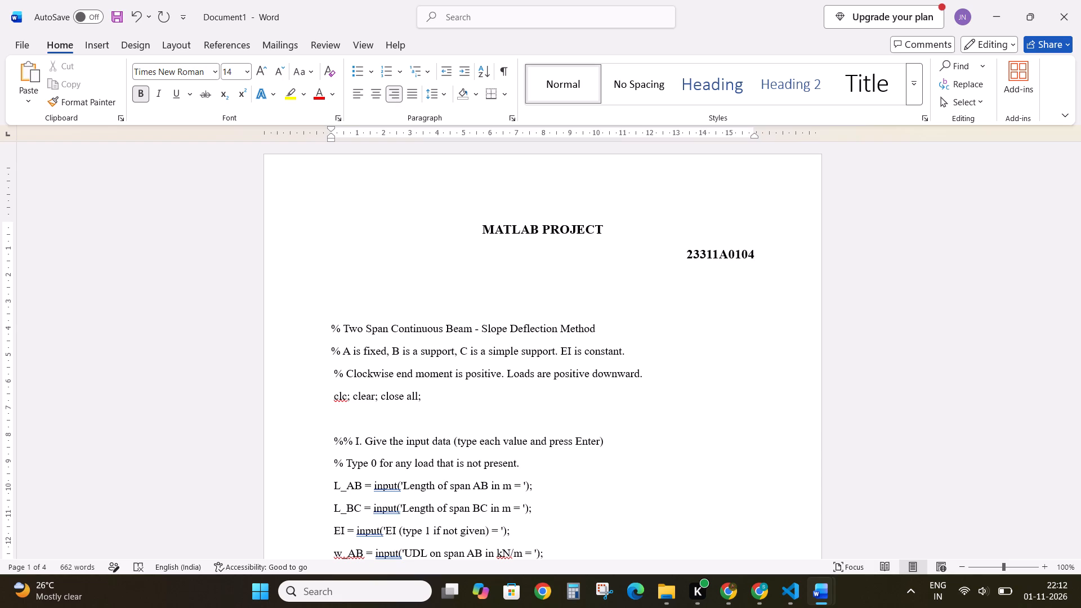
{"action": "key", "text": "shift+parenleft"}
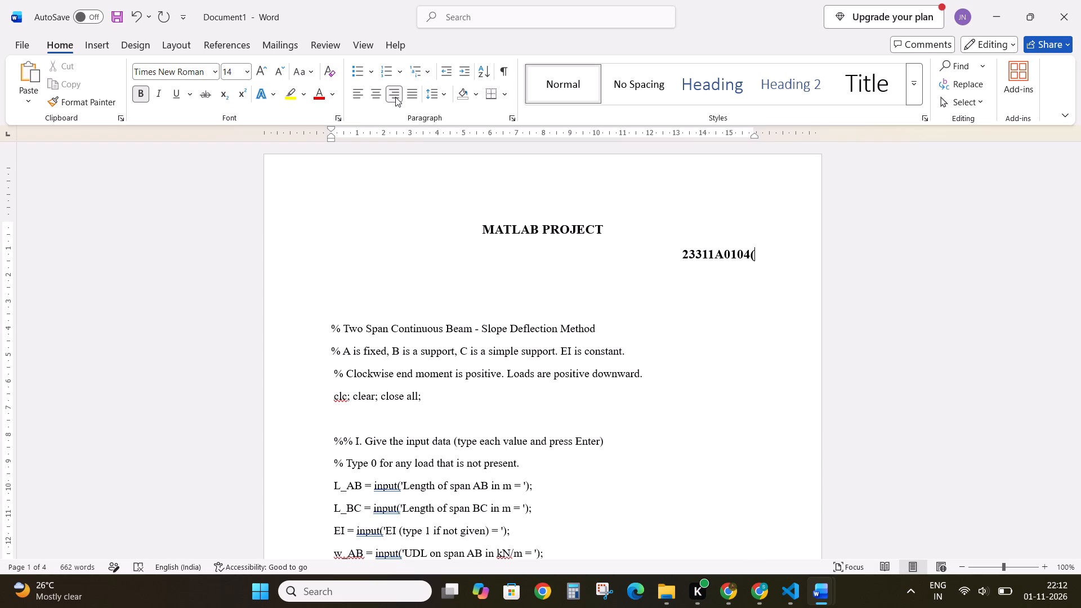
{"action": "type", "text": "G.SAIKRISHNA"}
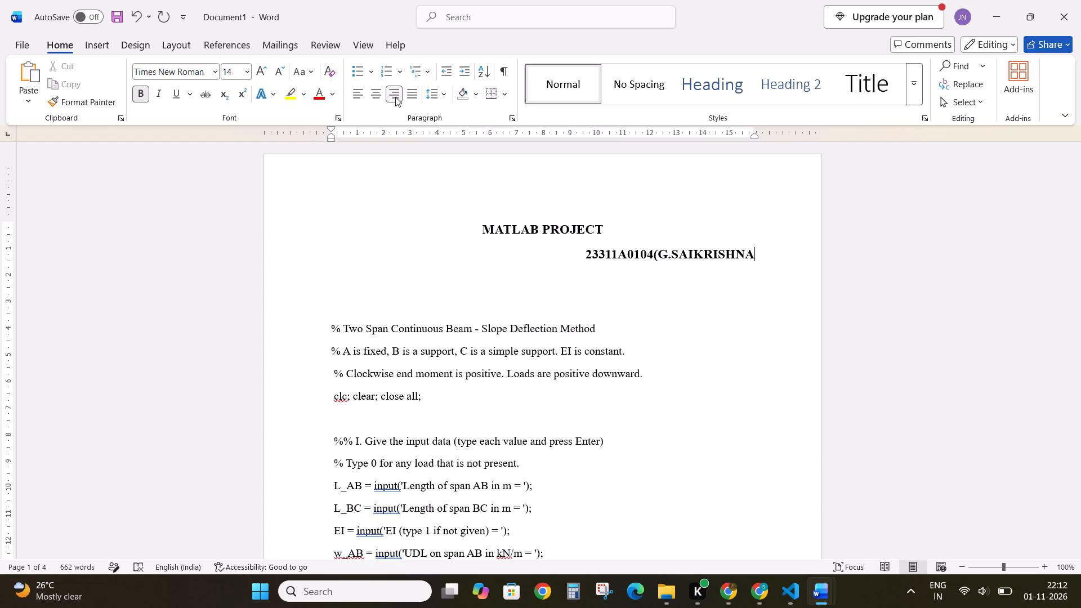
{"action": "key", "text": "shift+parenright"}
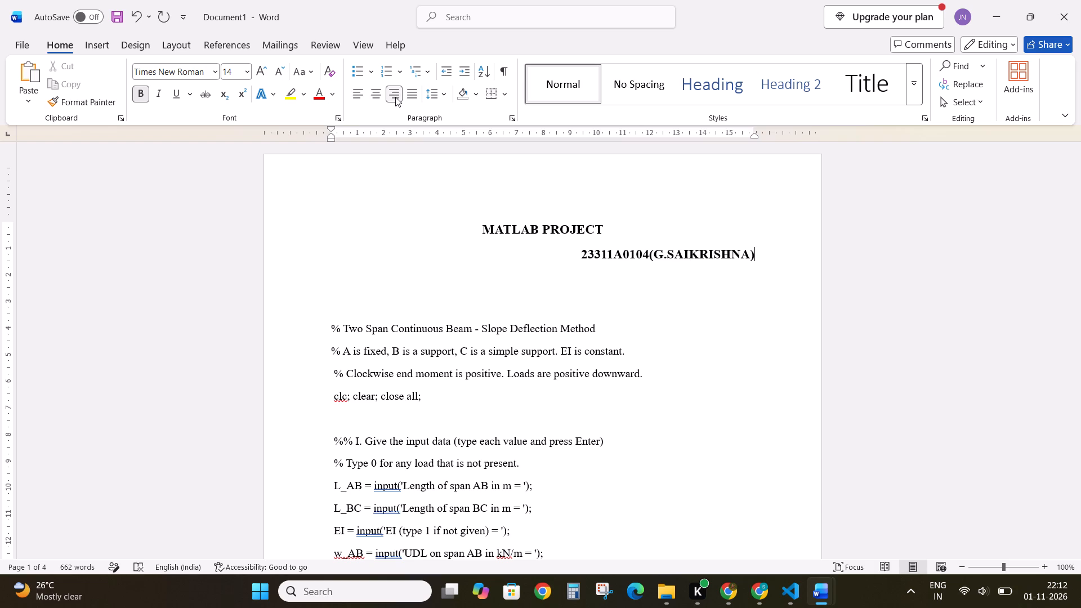
Enter the second student's roll number and the name in parentheses on a new line below the first student's.
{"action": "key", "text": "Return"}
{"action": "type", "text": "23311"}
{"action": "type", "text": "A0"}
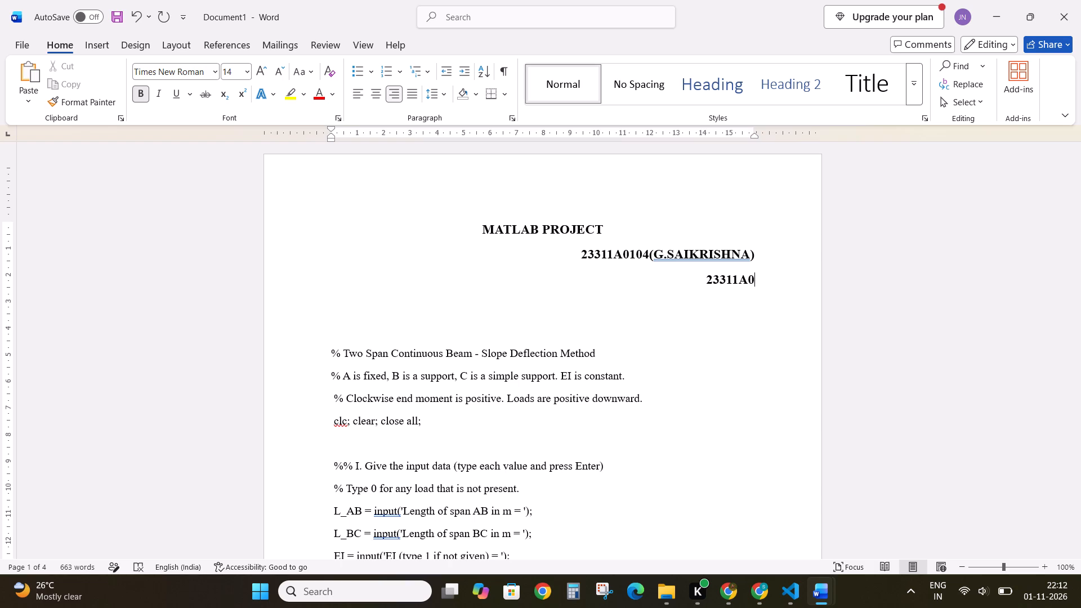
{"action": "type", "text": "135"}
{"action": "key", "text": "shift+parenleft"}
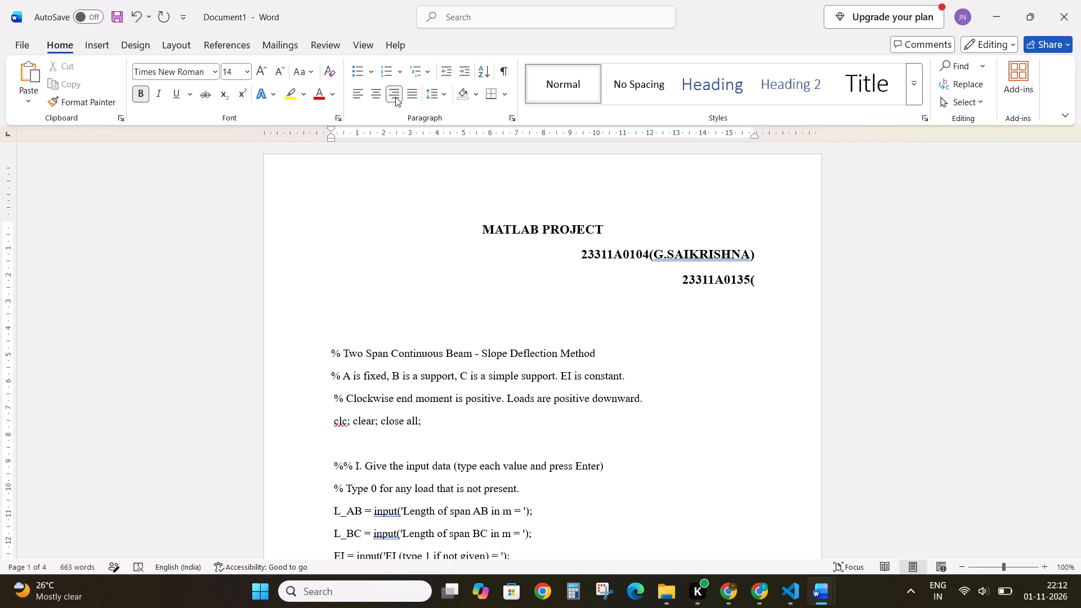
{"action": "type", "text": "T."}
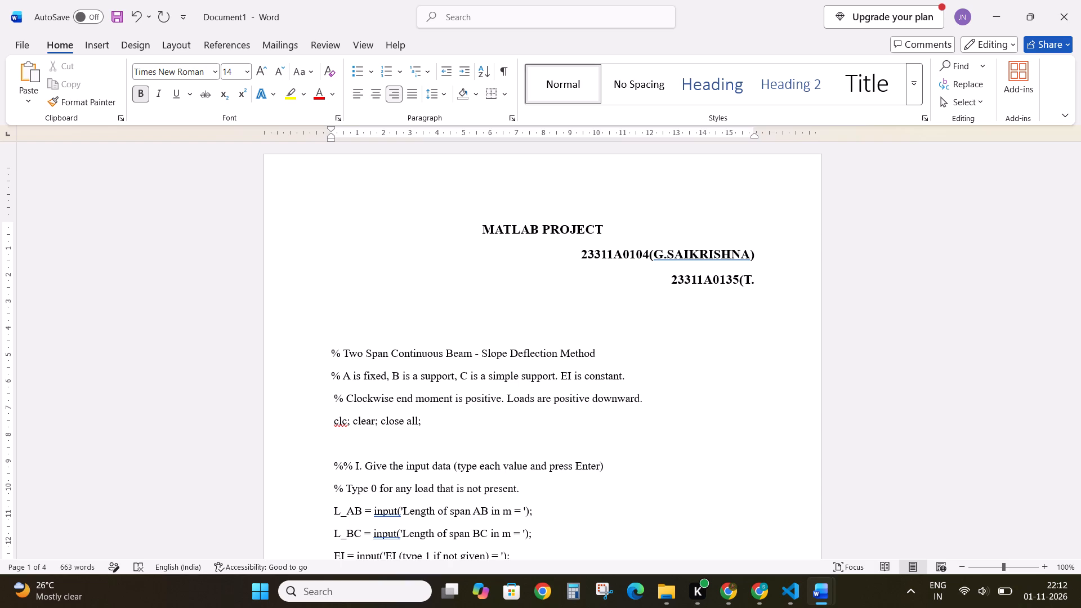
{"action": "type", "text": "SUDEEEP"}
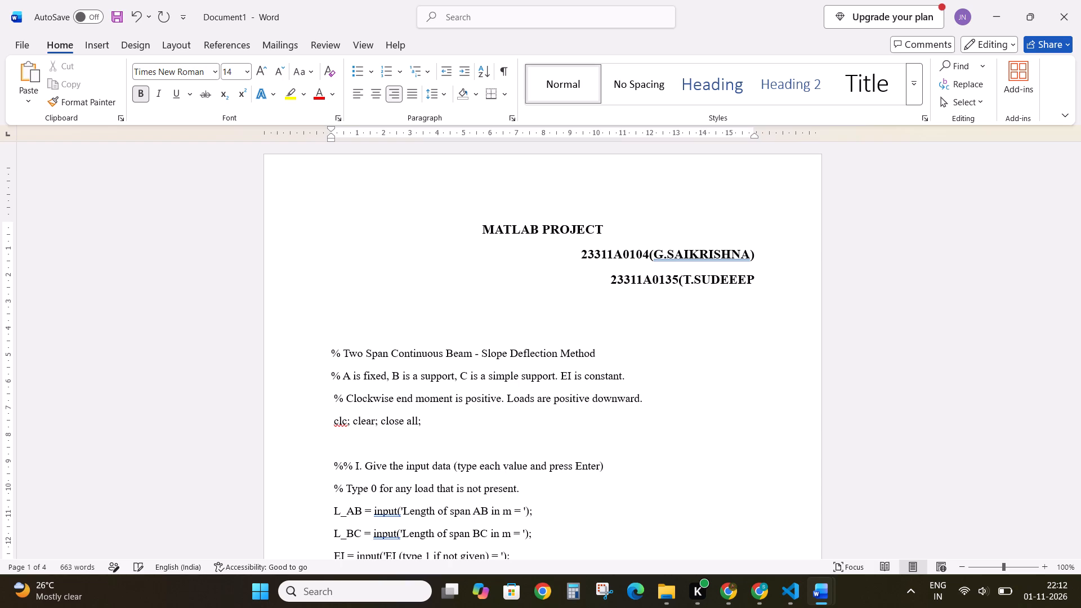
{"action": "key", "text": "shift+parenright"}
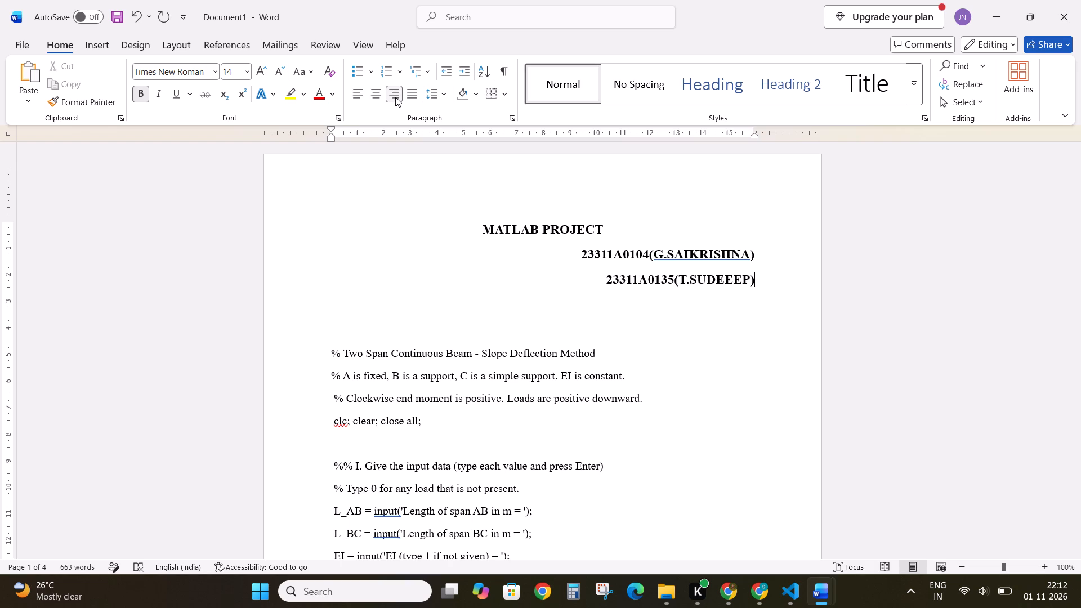
Insert a blank line below the second student's entry and try to shift the entry with spaces at both ends.
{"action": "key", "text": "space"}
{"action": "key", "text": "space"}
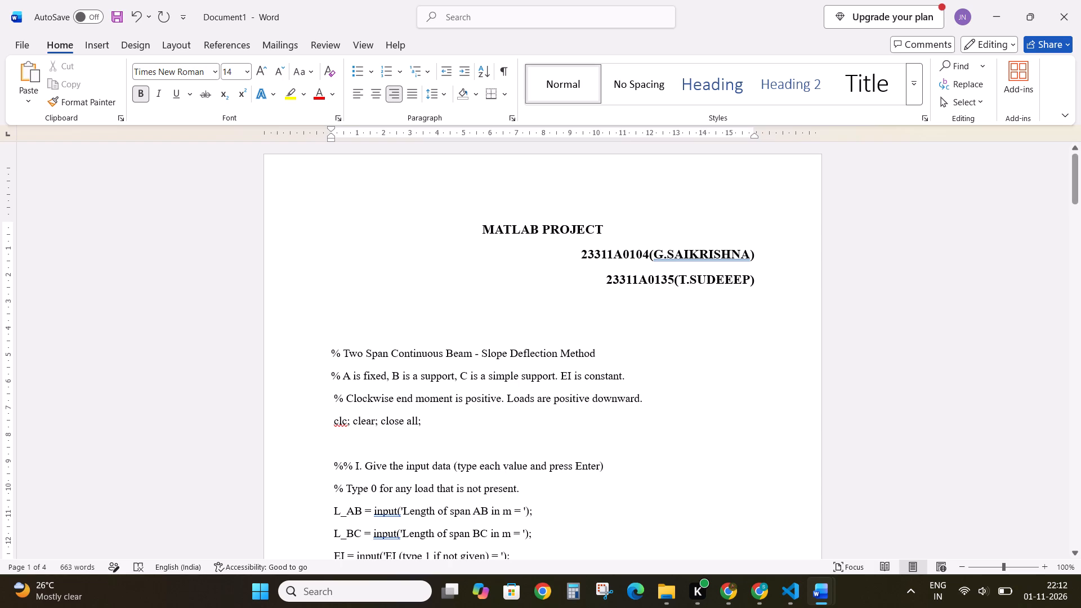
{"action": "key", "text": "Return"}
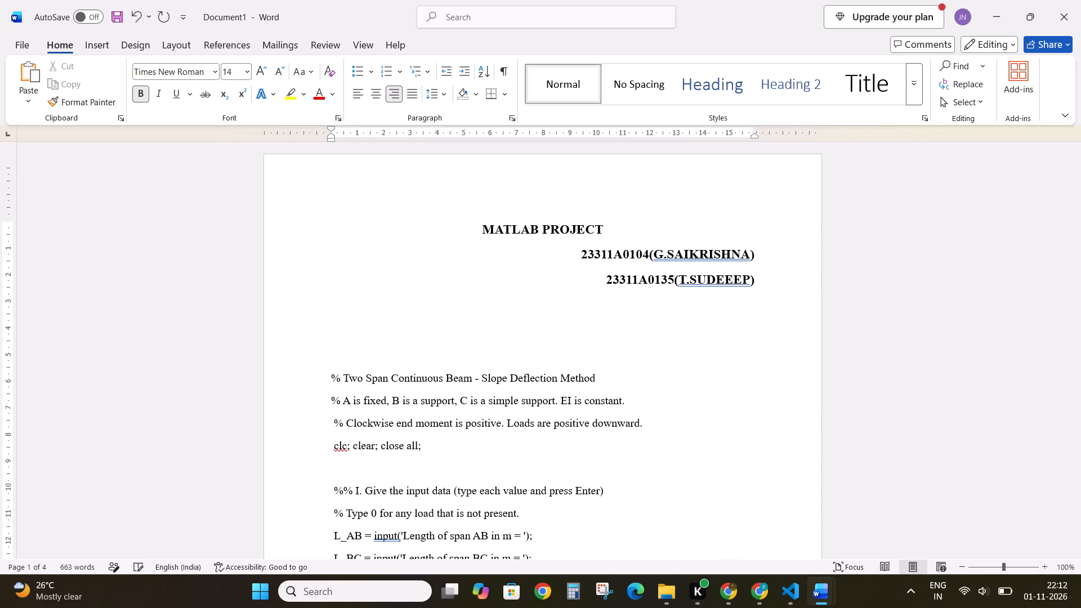
{"action": "left_click", "coordinate": [757, 280]}
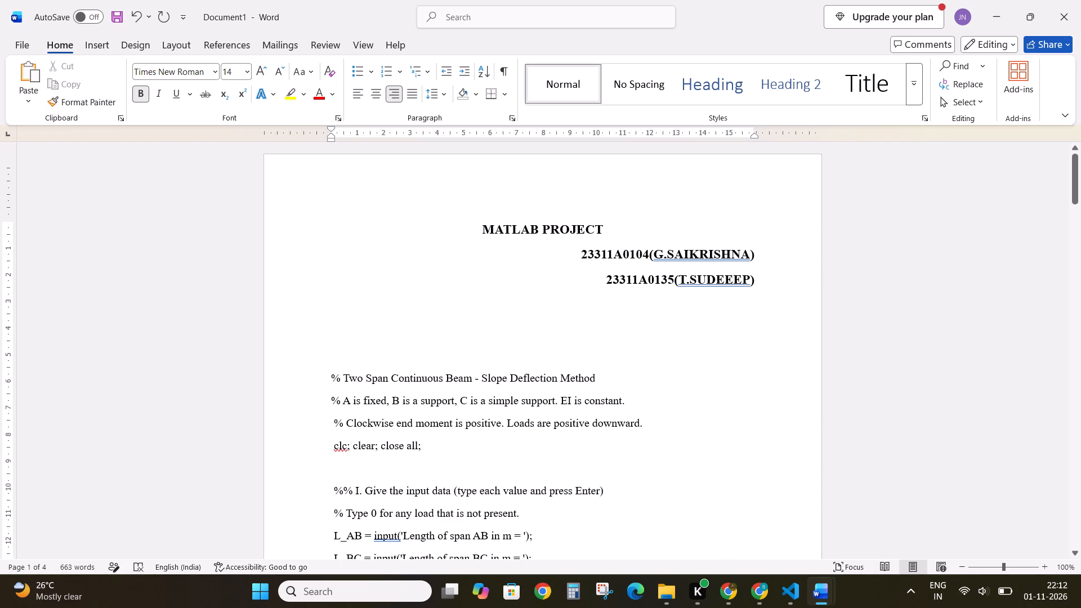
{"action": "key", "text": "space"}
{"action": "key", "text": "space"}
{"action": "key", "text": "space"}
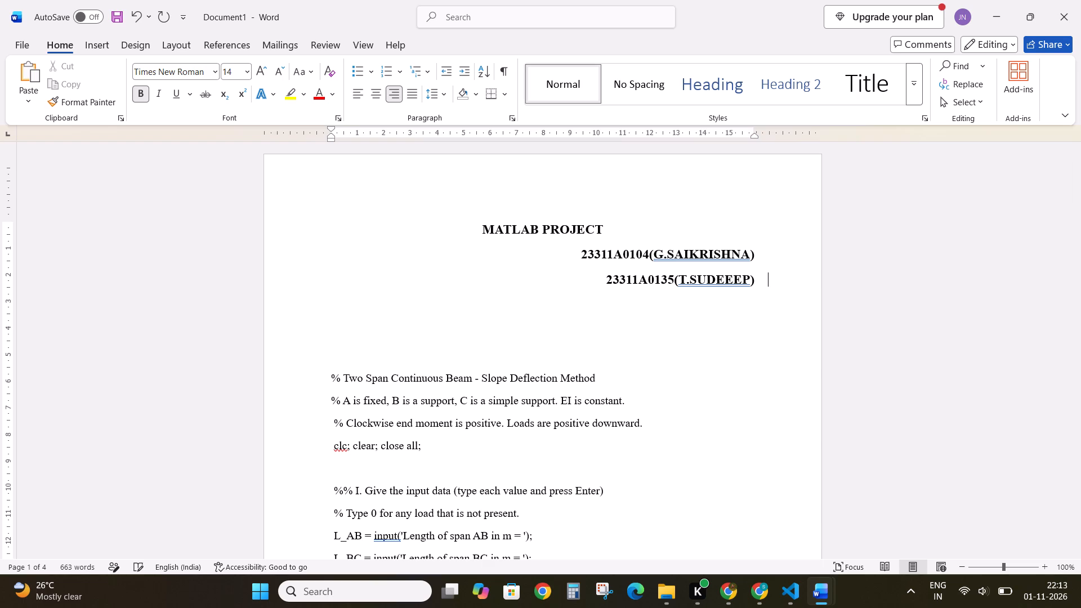
{"action": "left_click", "coordinate": [605, 280]}
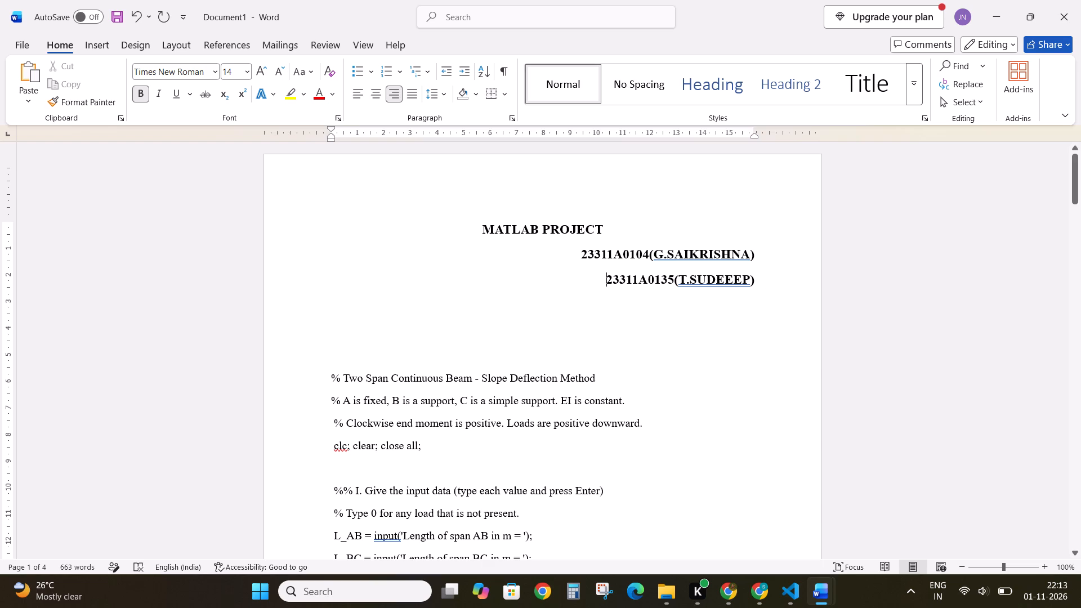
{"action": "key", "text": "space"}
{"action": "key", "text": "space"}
{"action": "left_click", "coordinate": [754, 280]}
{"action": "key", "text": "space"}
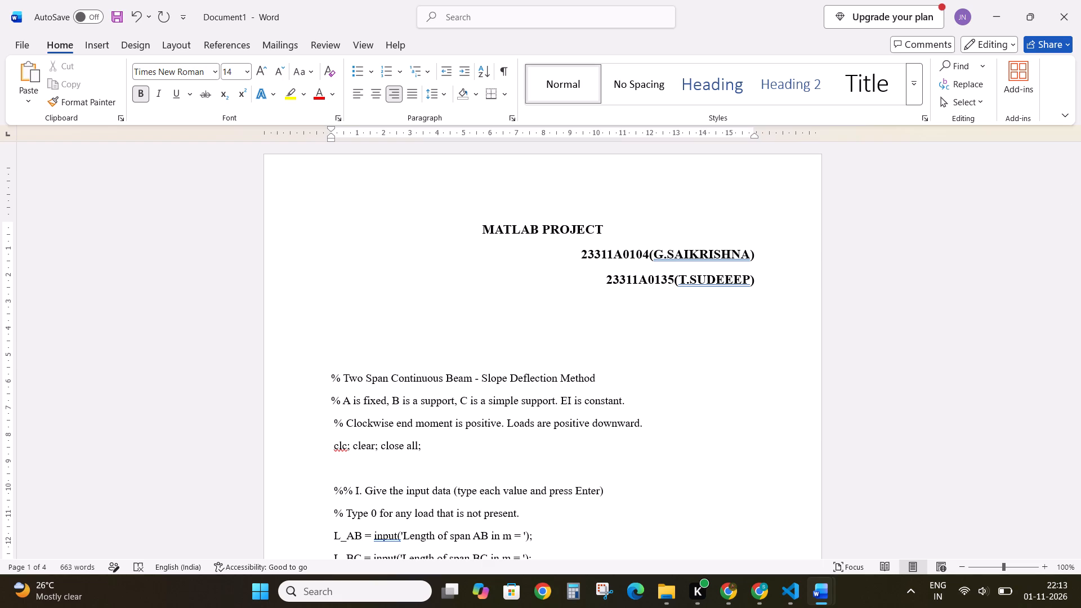
Enter the third student's roll number and the name in parentheses on a new line below the second student's.
{"action": "key", "text": "Return"}
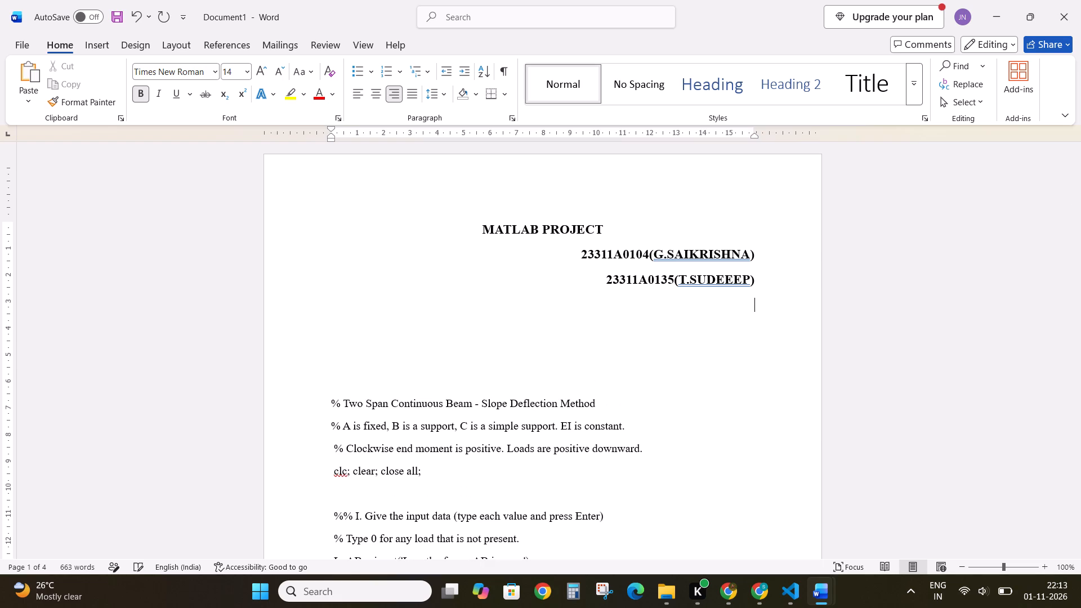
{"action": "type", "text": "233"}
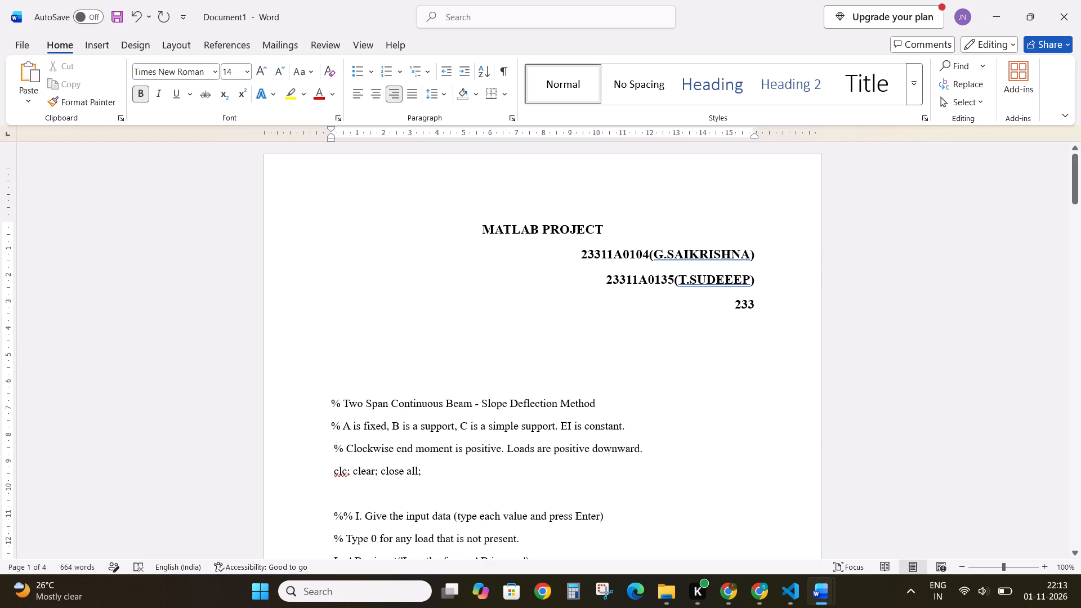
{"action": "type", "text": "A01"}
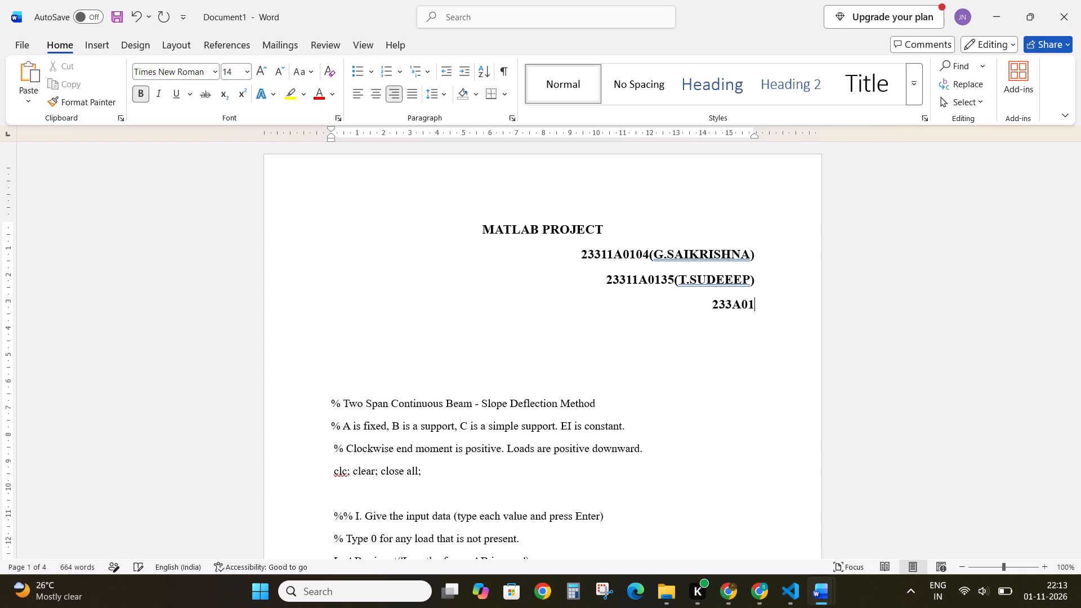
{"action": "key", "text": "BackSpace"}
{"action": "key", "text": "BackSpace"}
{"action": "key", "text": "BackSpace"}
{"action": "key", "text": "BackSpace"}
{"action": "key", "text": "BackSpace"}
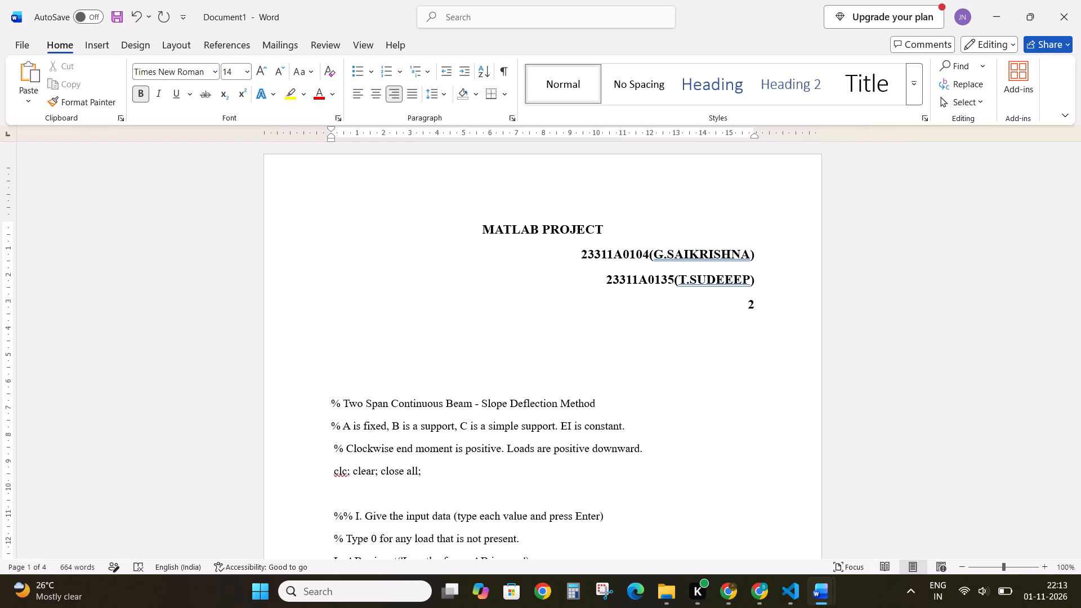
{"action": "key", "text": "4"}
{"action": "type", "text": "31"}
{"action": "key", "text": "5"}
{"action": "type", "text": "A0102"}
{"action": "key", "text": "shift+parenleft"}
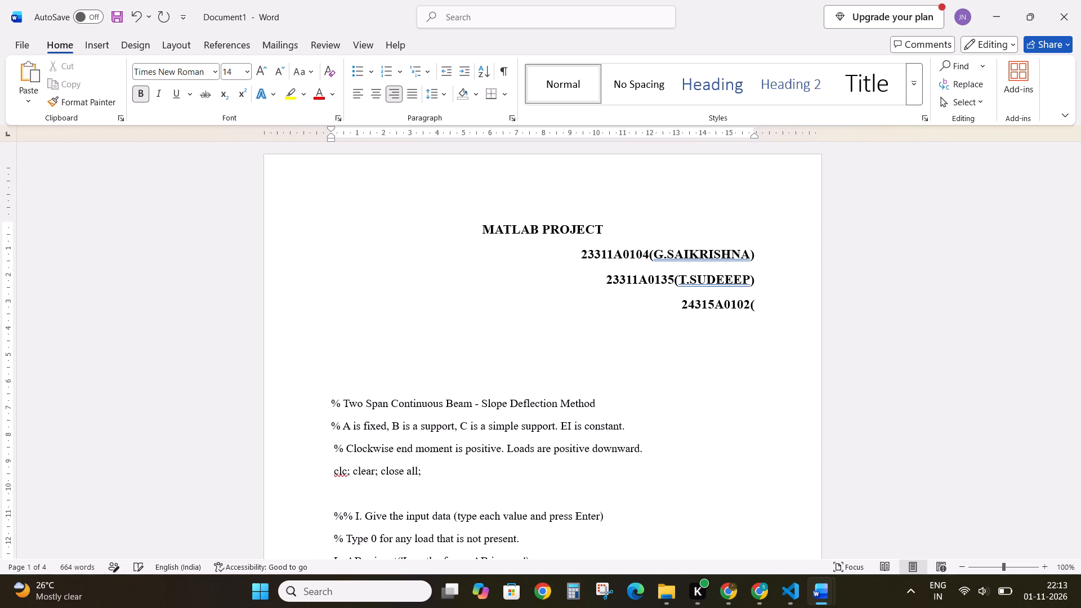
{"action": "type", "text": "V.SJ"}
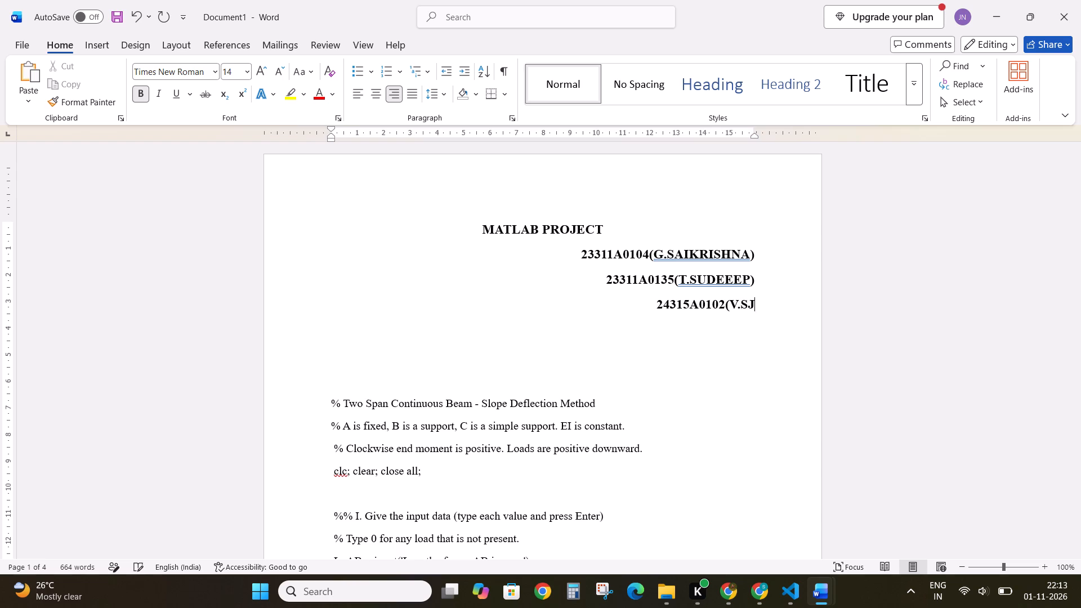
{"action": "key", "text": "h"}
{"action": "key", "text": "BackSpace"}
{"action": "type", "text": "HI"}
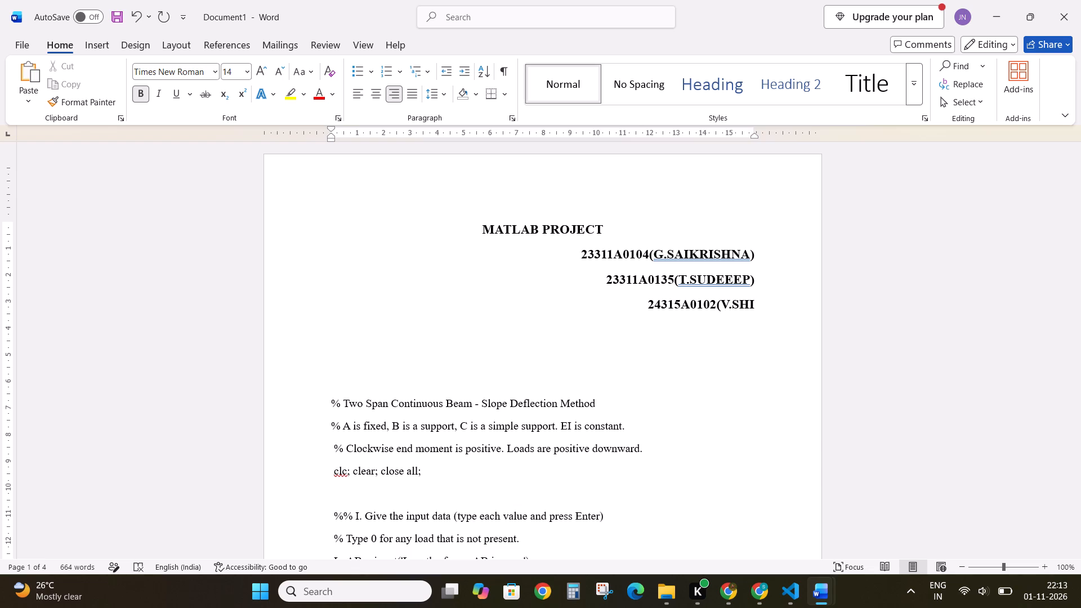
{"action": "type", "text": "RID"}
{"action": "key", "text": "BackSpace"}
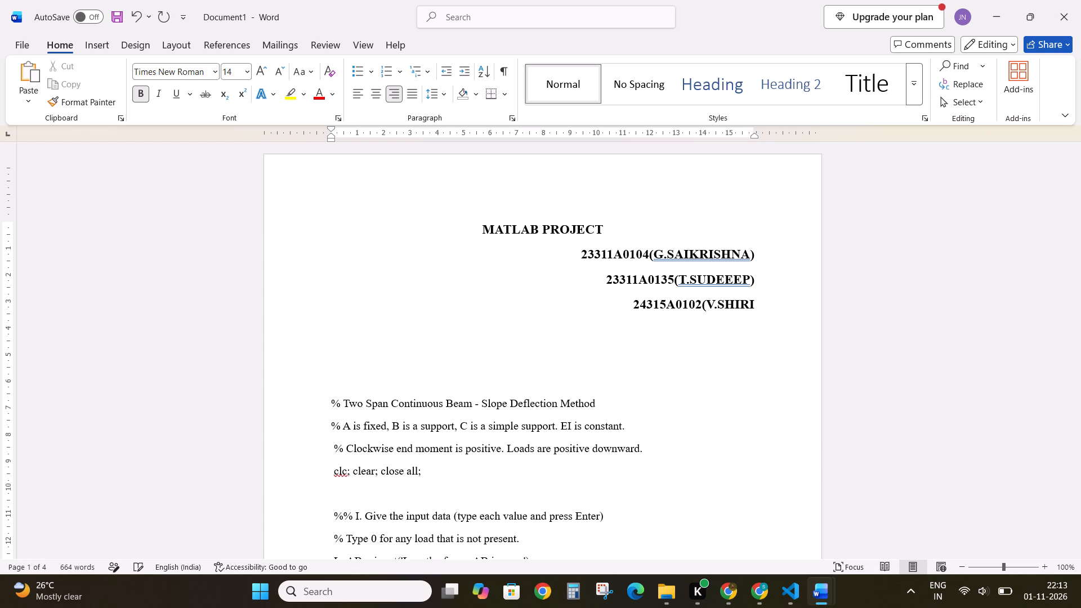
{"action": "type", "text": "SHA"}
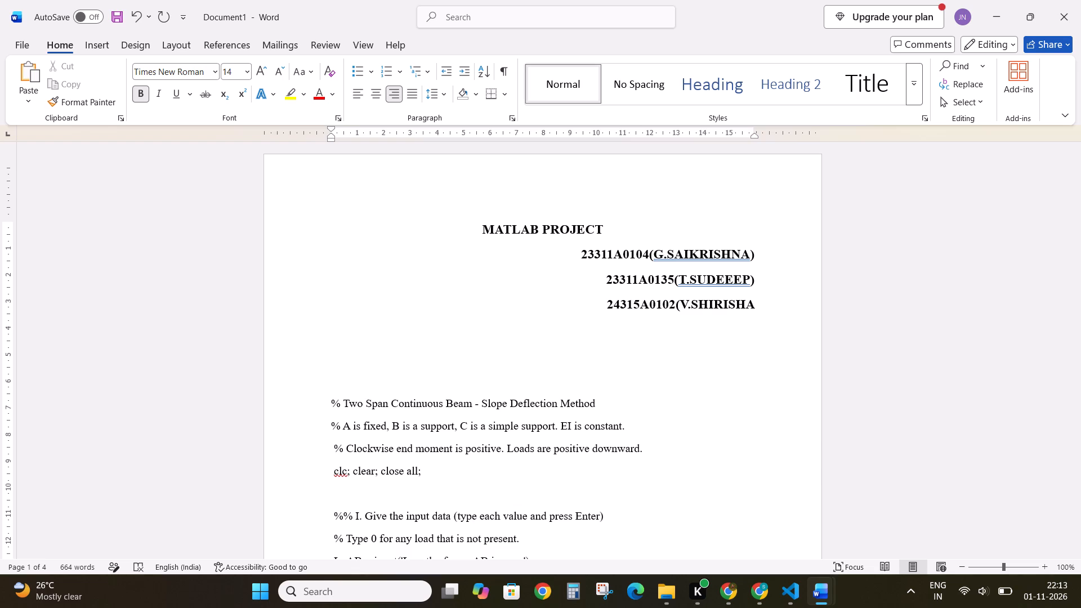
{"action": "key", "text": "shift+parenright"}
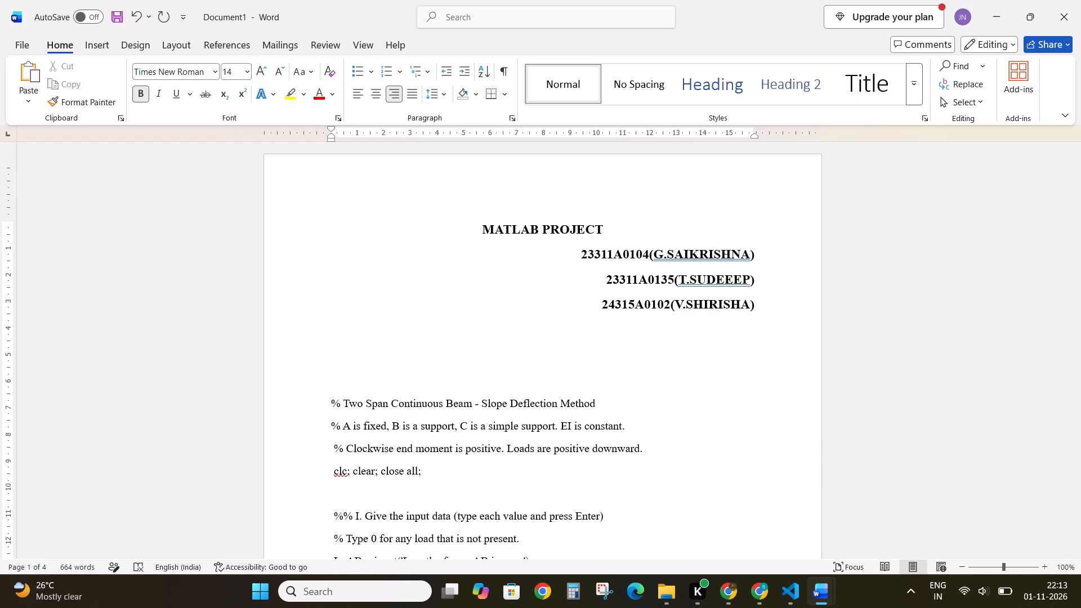
Correct the second student's name by deleting the extra E.
{"action": "left_click", "coordinate": [735, 272]}
{"action": "key", "text": "BackSpace"}
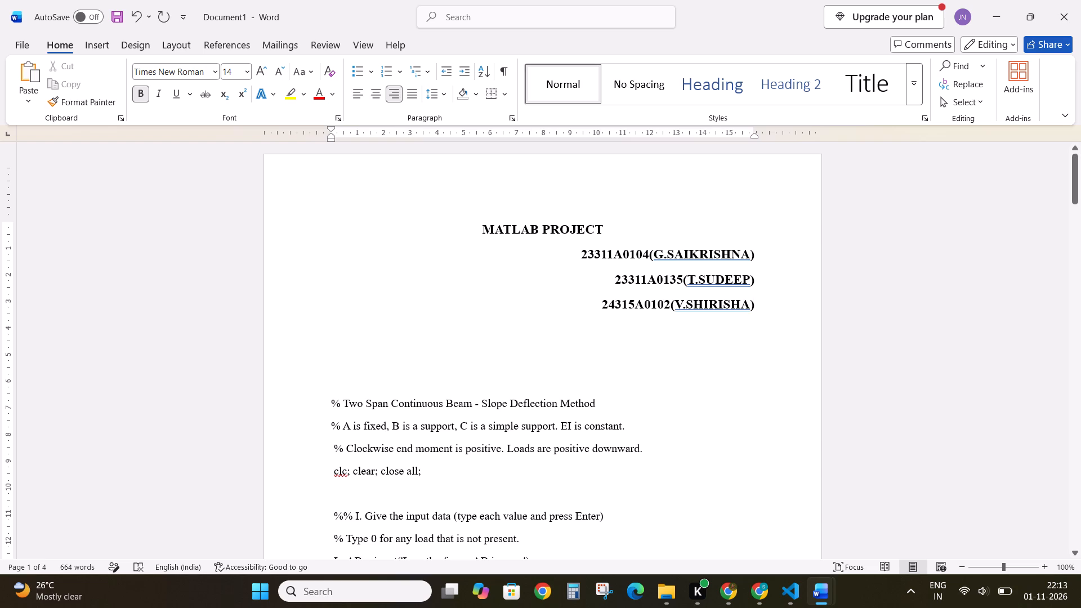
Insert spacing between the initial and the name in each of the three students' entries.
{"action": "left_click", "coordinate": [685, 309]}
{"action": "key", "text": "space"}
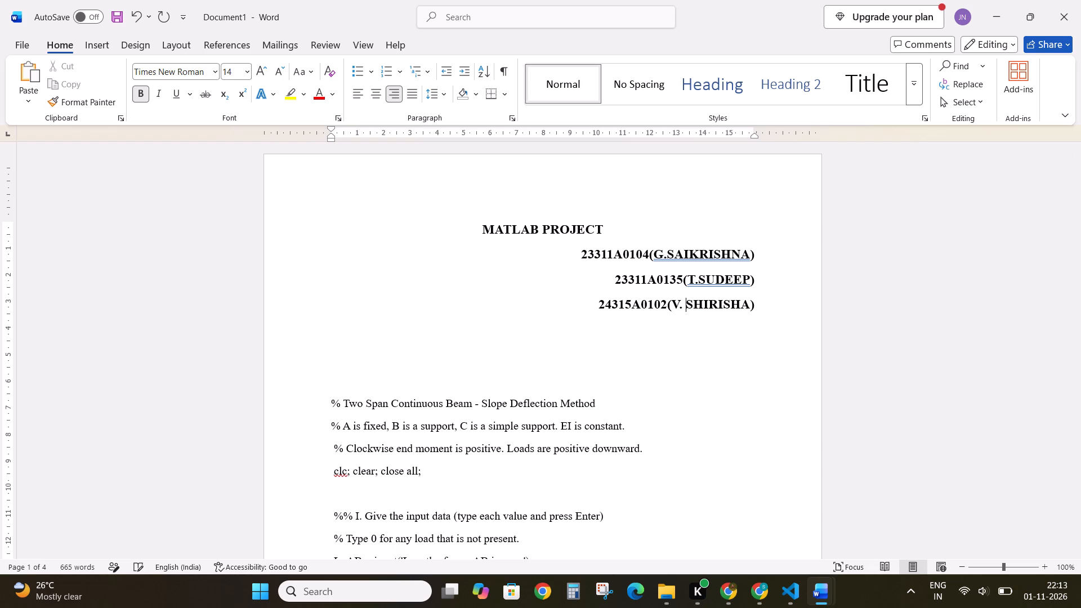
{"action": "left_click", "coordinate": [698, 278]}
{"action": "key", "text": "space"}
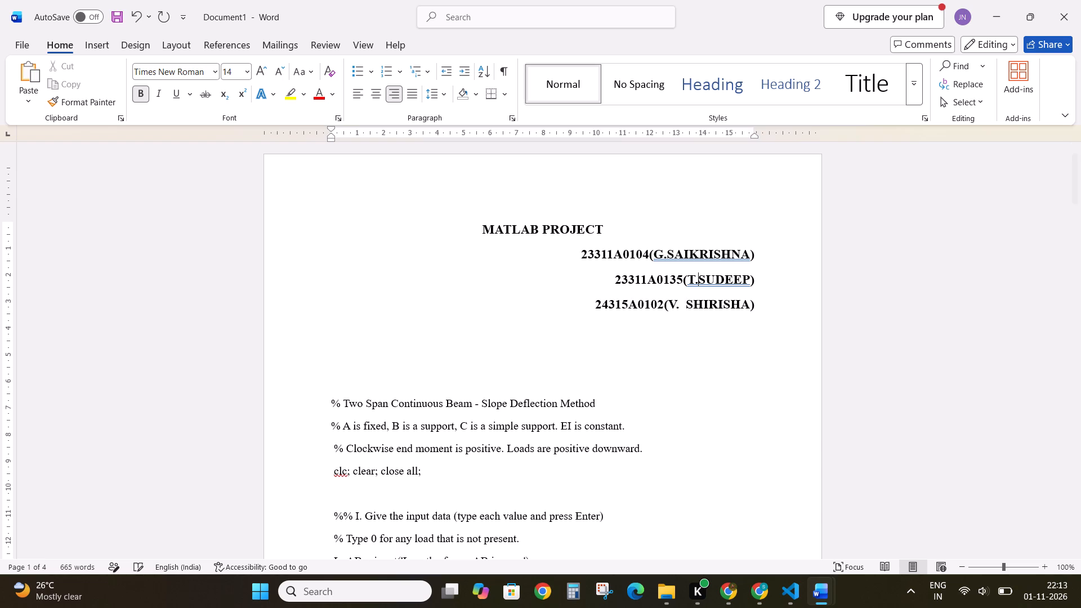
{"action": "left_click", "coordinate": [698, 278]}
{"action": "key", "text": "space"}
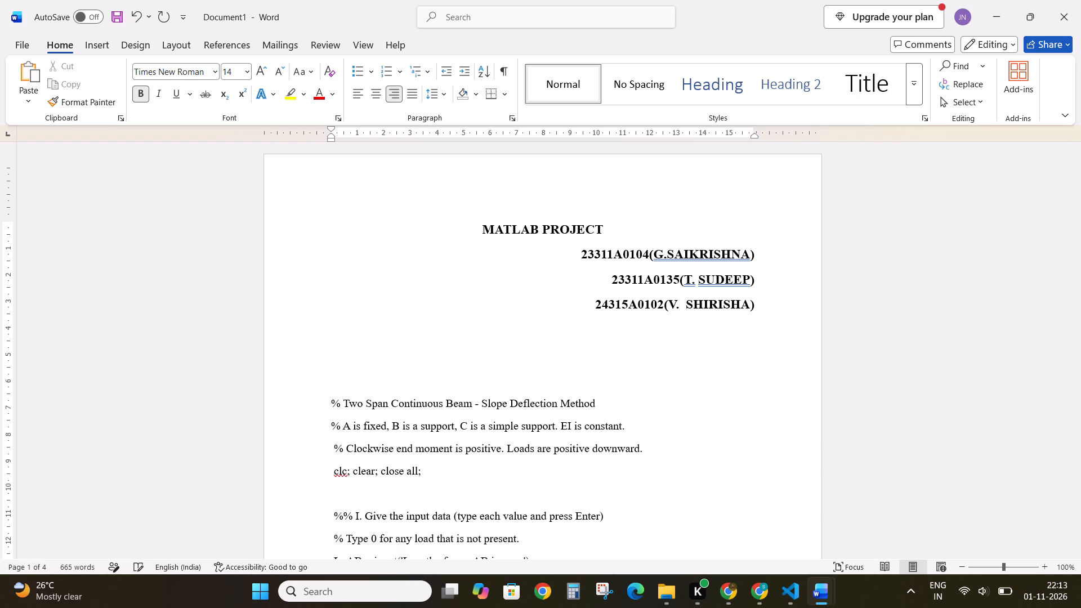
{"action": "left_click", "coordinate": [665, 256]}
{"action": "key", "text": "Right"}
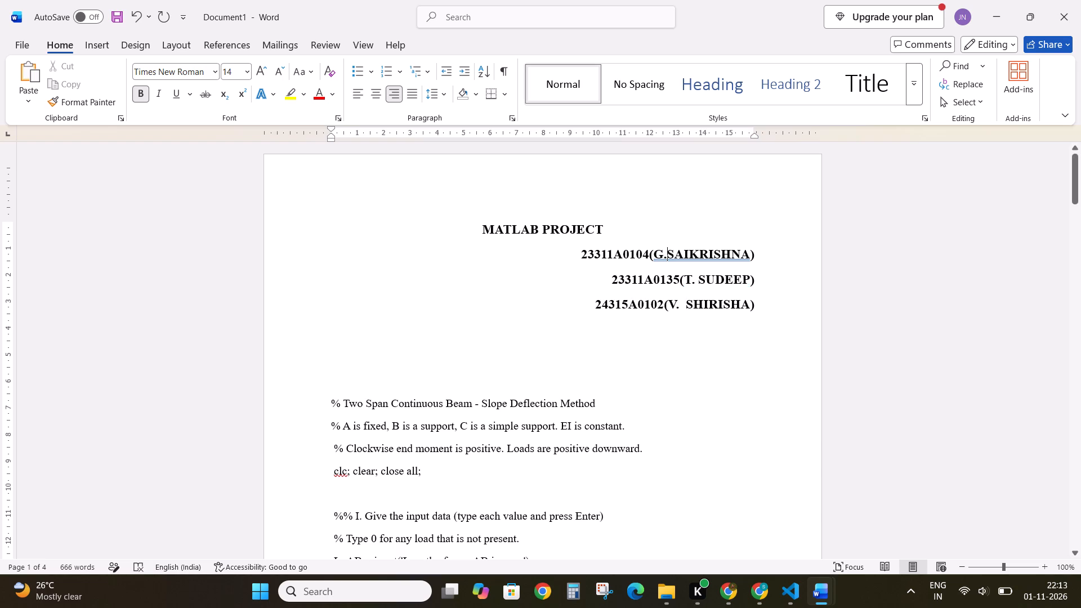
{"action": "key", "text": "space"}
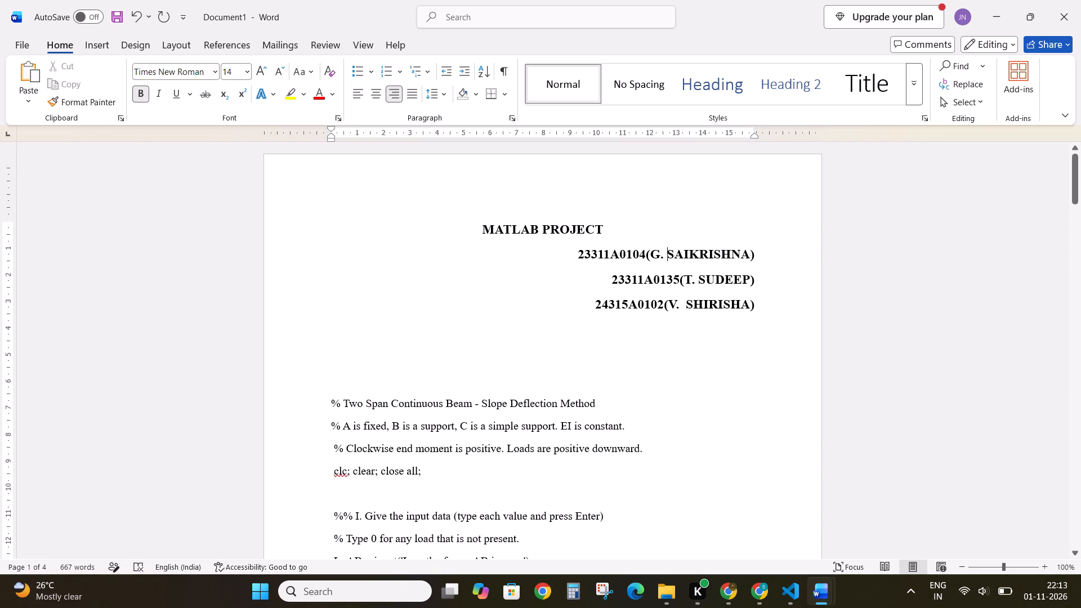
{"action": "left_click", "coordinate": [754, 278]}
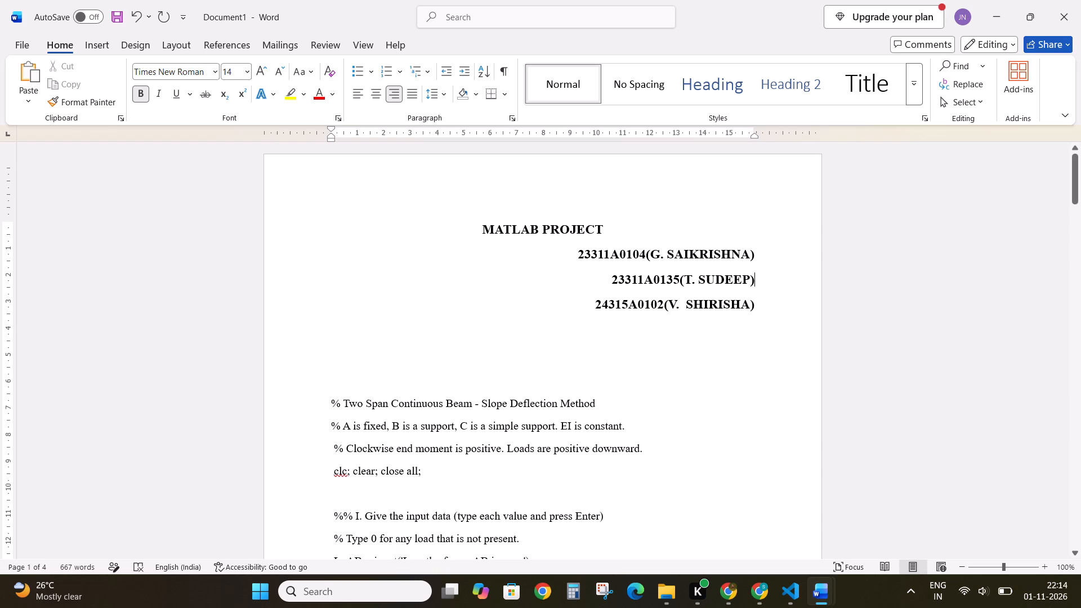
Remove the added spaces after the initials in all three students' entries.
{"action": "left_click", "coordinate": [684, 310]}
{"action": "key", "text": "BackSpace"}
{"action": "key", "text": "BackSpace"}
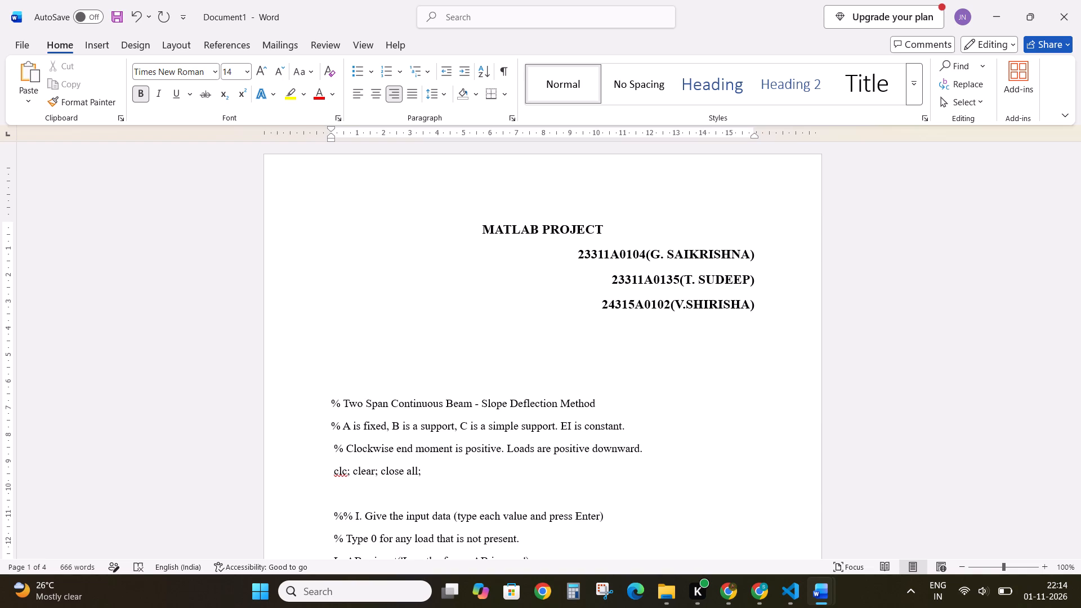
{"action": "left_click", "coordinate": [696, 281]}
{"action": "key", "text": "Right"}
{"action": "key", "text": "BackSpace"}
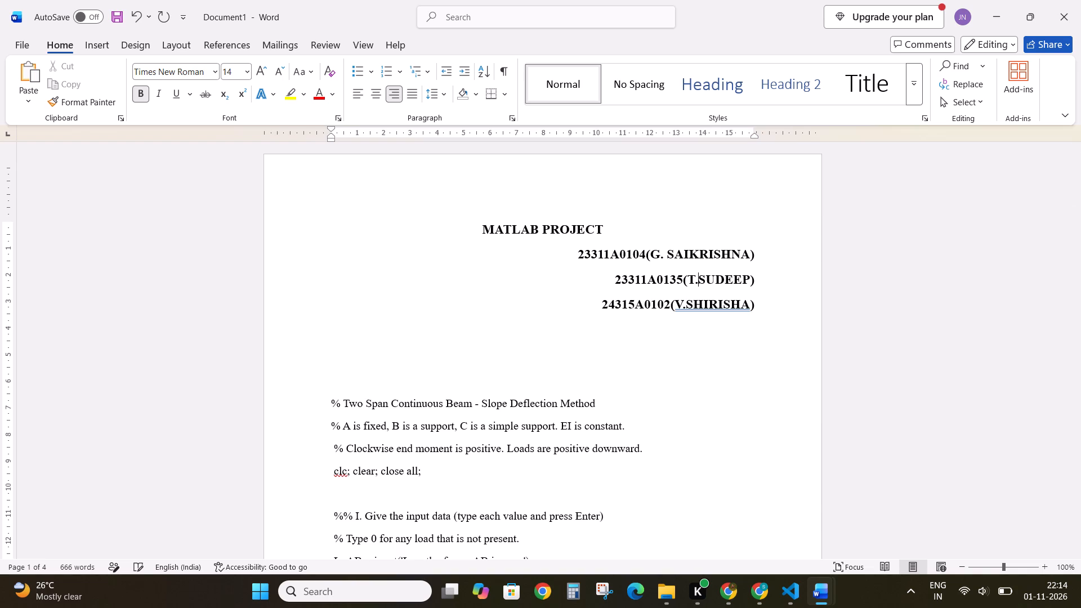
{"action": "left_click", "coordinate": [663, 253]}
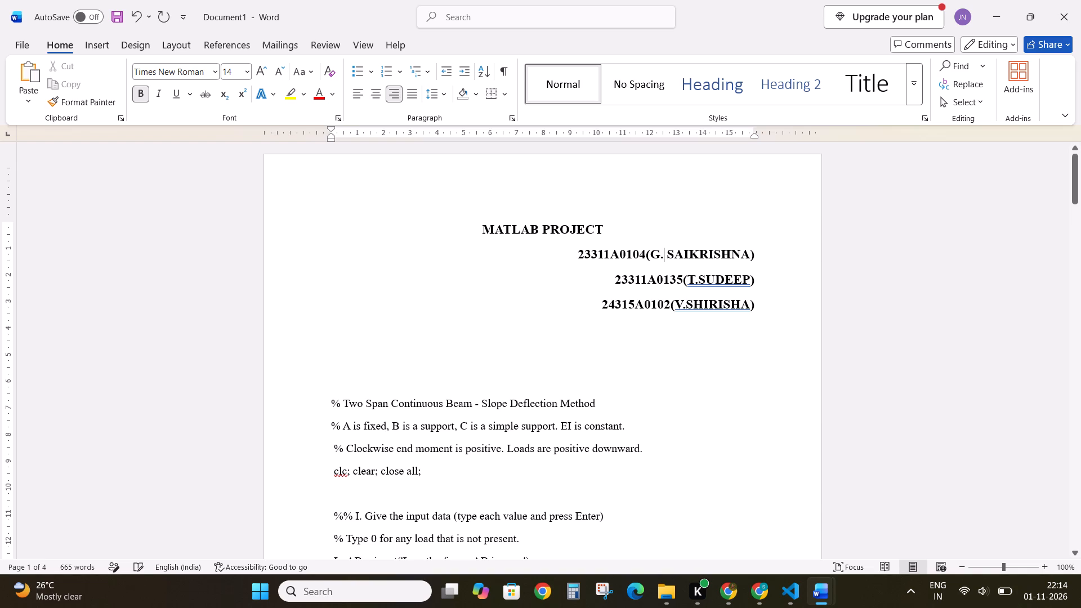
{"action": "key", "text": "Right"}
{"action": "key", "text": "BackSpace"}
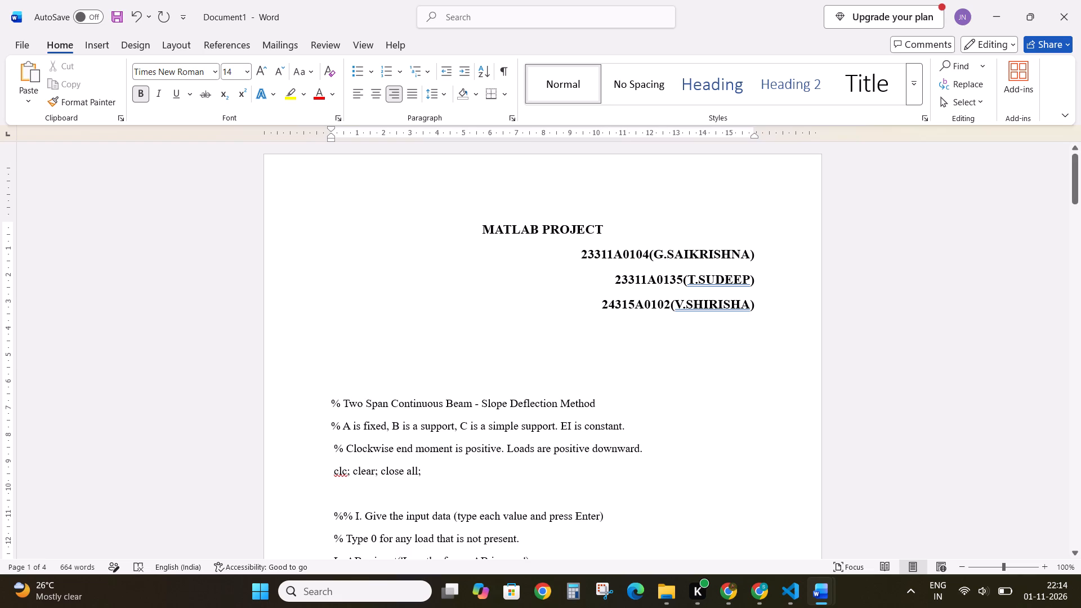
Add a bold heading SCRIPT with an arrowhead bullet on the blank line between the students' entries and the code.
{"action": "left_click", "coordinate": [370, 364]}
{"action": "left_click", "coordinate": [368, 75]}
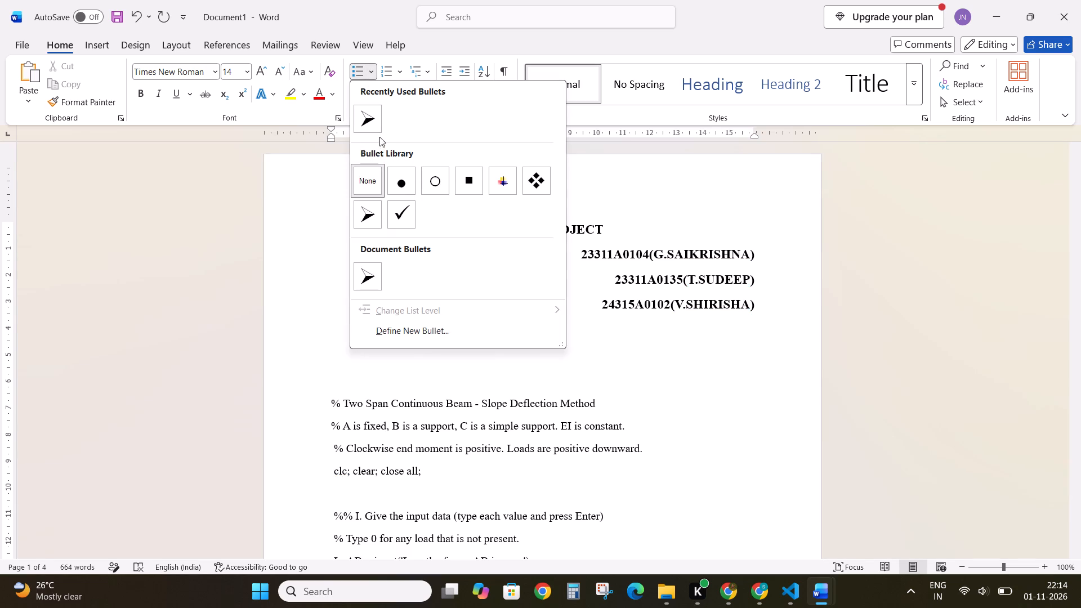
{"action": "left_click", "coordinate": [369, 126]}
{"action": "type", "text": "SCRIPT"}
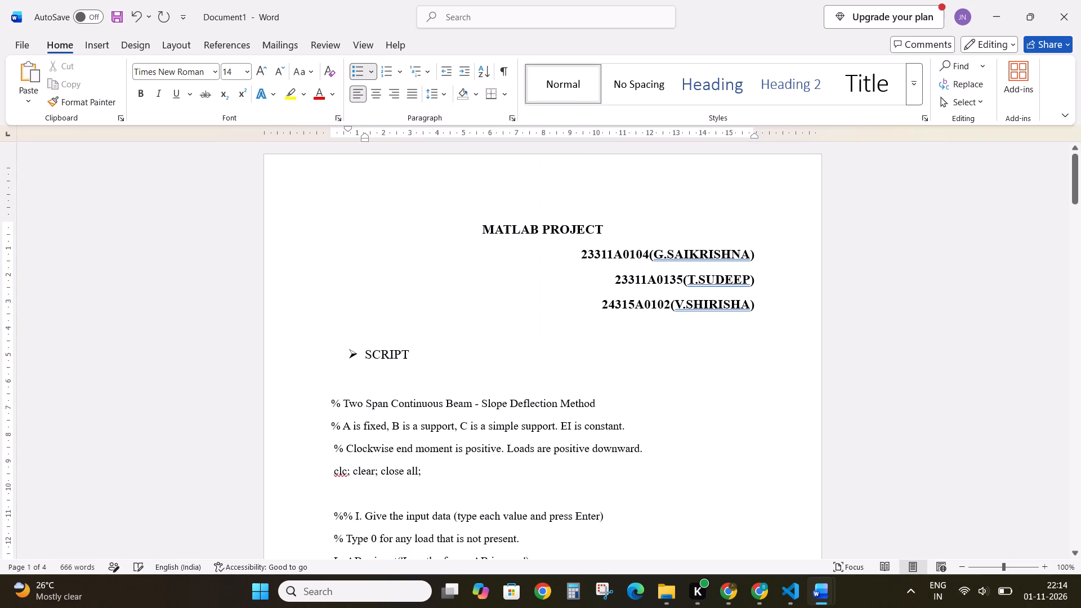
{"action": "left_click_drag", "start_coordinate": [416, 354], "coordinate": [374, 352]}
{"action": "left_click_drag", "start_coordinate": [374, 352], "coordinate": [360, 348]}
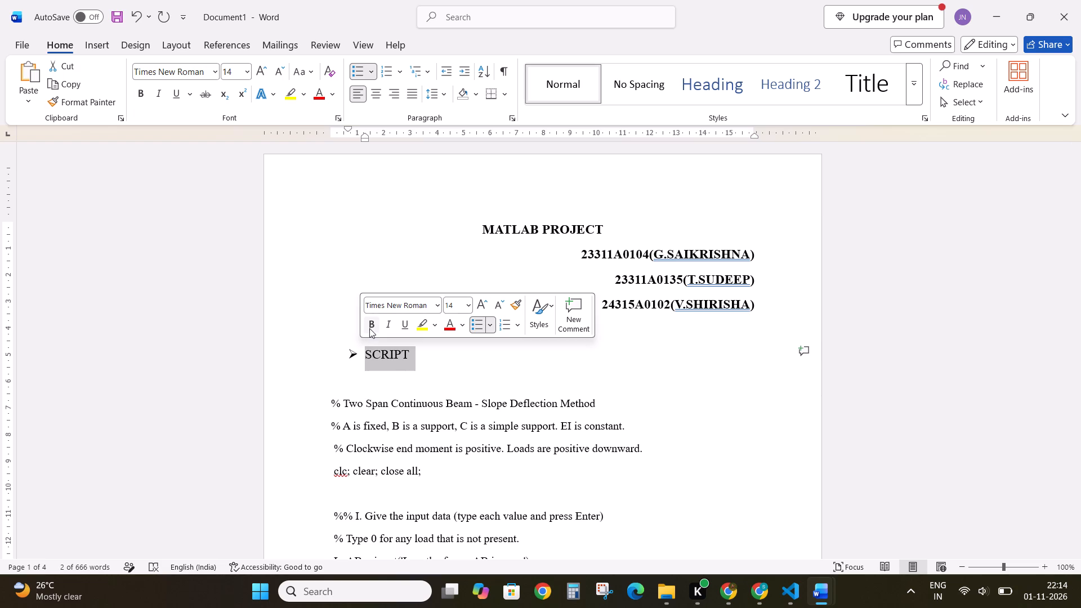
{"action": "left_click", "coordinate": [369, 328]}
Delete the blank line below the SCRIPT heading and the one after the "clc; clear; close all;" line.
{"action": "left_click", "coordinate": [362, 386]}
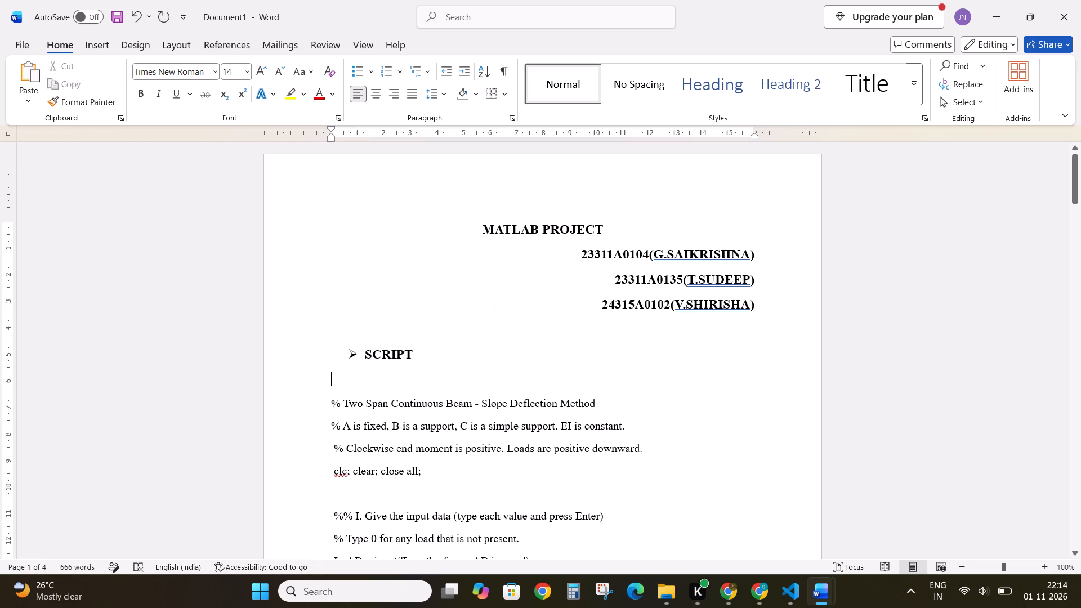
{"action": "key", "text": "BackSpace"}
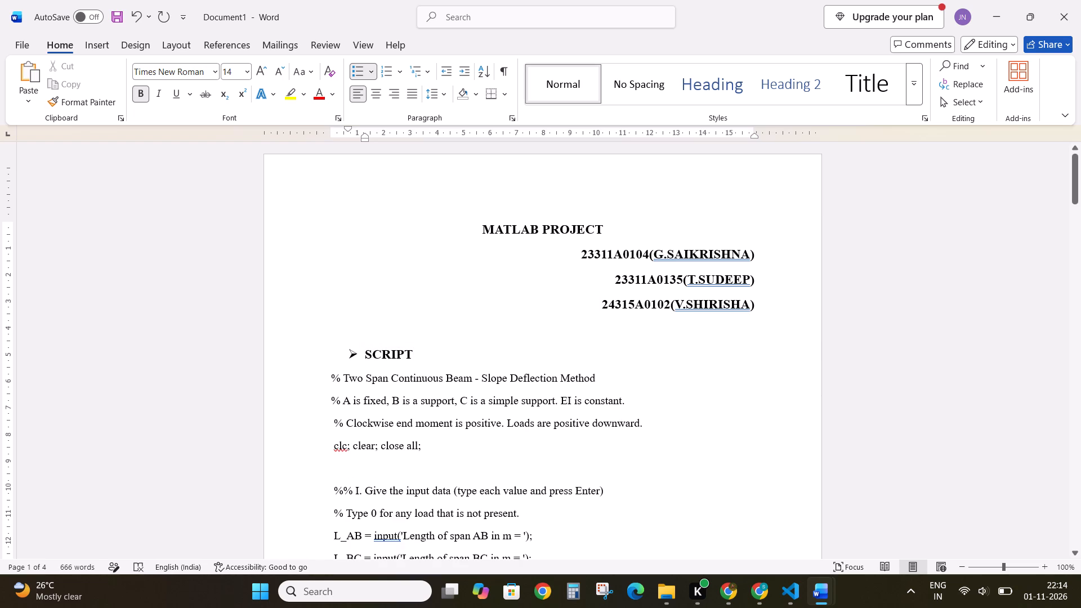
{"action": "left_click", "coordinate": [410, 467]}
{"action": "key", "text": "BackSpace"}
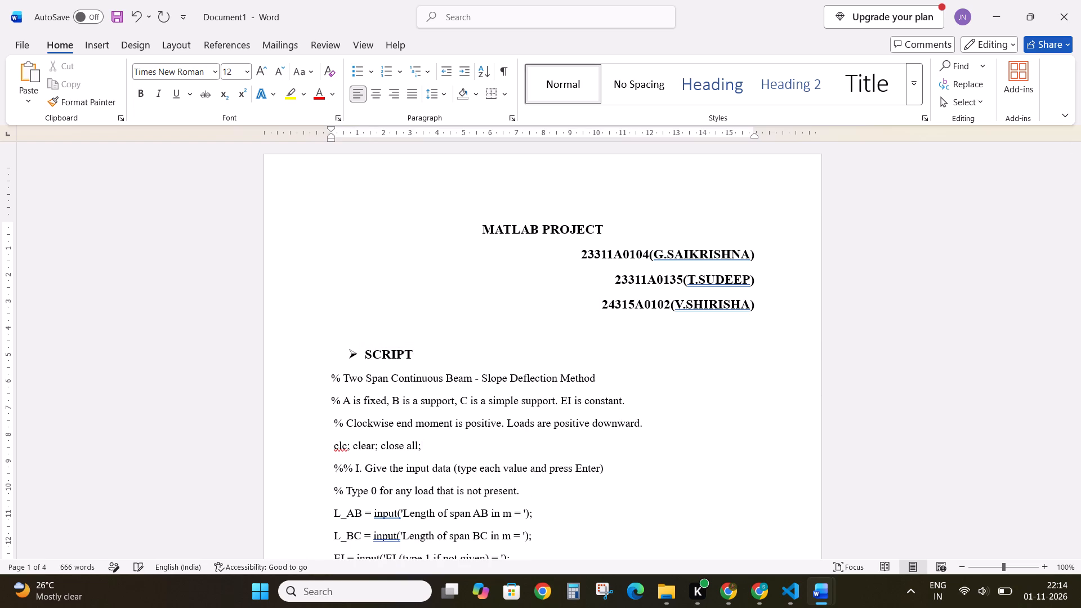
Look through the rest of the code down to the shear force and bending moment diagrams section.
{"action": "scroll", "coordinate": [410, 467], "scroll_direction": "down", "scroll_amount": 2}
{"action": "scroll", "coordinate": [365, 500], "scroll_direction": "down", "scroll_amount": 1}
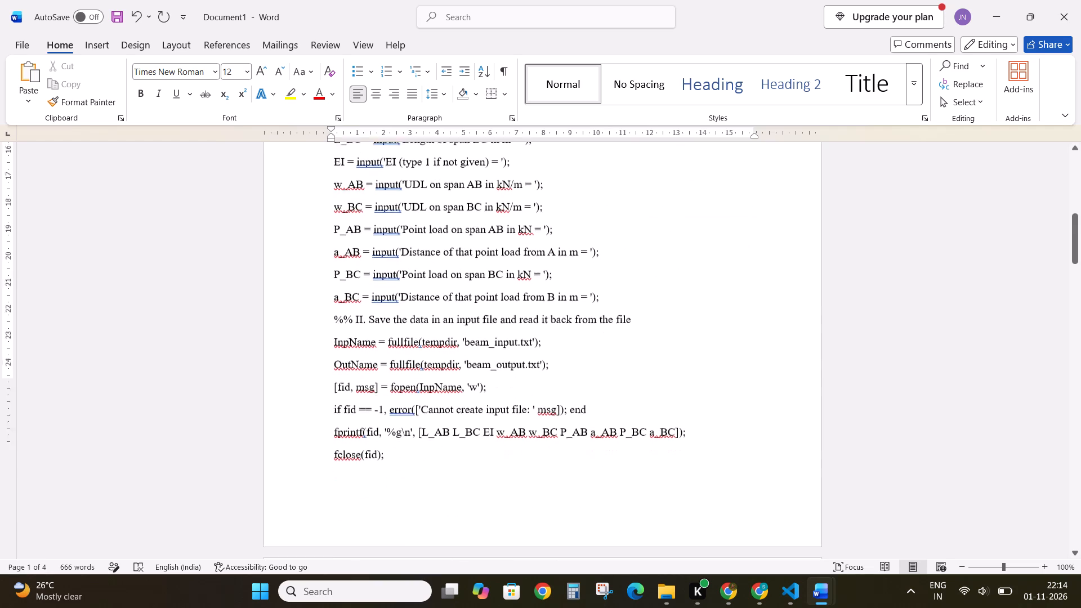
{"action": "scroll", "coordinate": [365, 500], "scroll_direction": "down", "scroll_amount": 8}
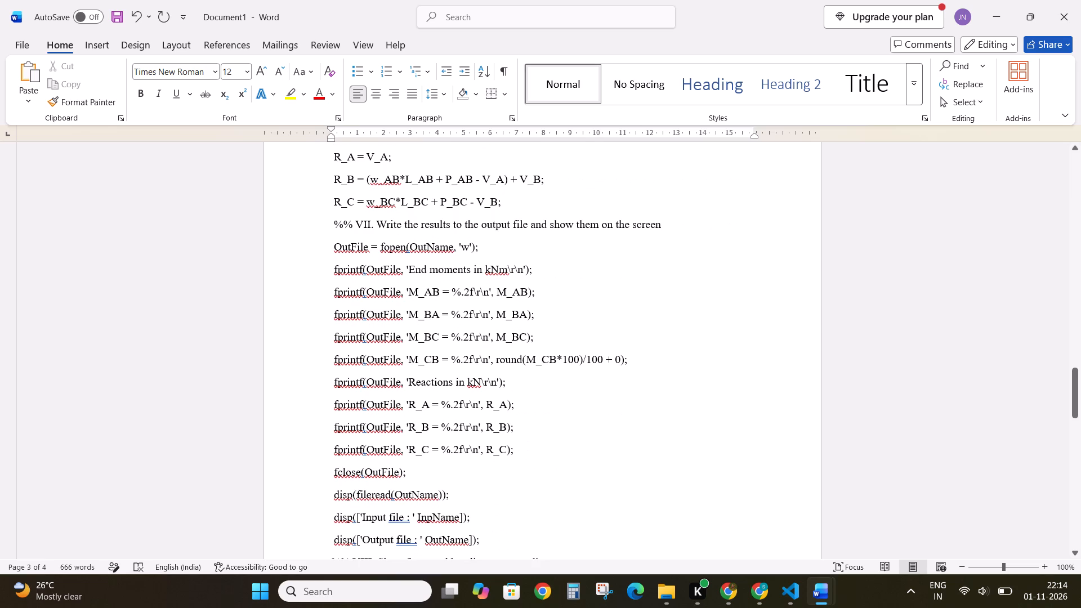
{"action": "scroll", "coordinate": [365, 500], "scroll_direction": "down", "scroll_amount": 1}
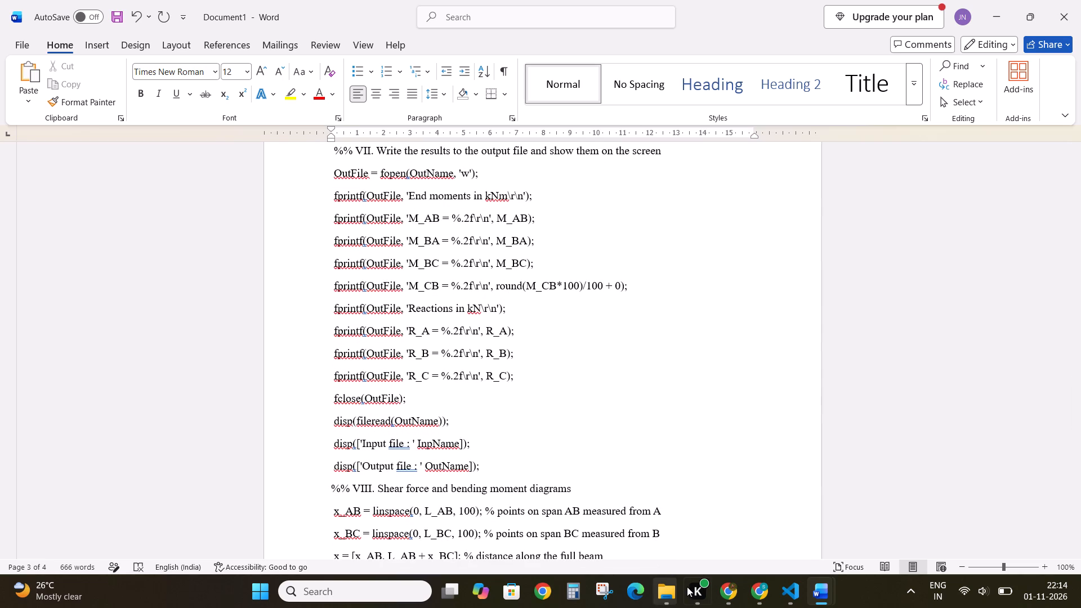
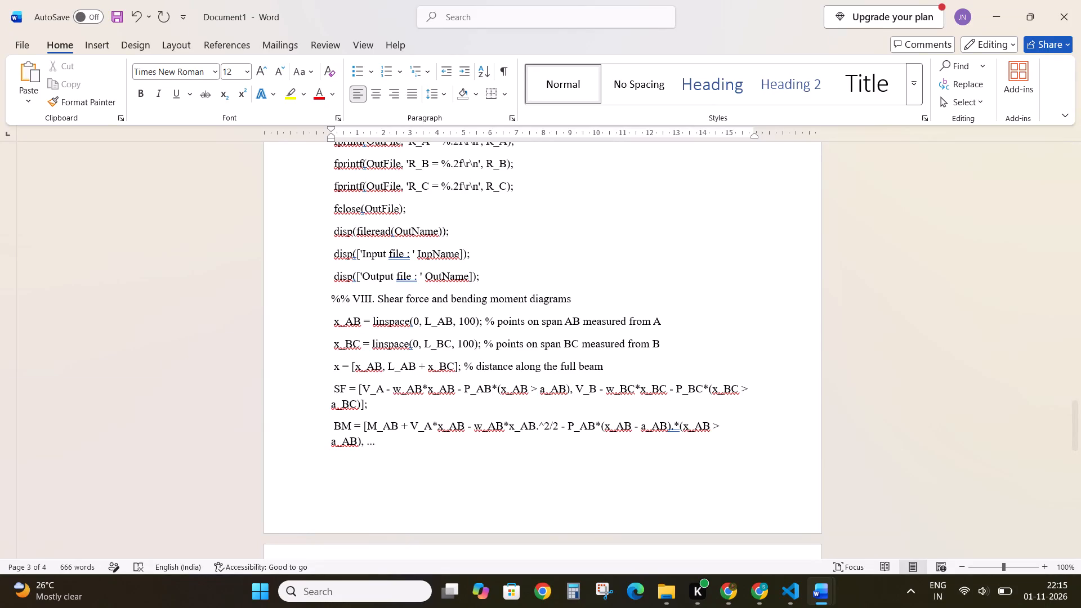
Add an INPUT heading with an arrowhead bullet below the last line of code, leaving one blank line between them.
{"action": "scroll", "coordinate": [427, 329], "scroll_direction": "down", "scroll_amount": 6}
{"action": "scroll", "coordinate": [427, 329], "scroll_direction": "up", "scroll_amount": 1}
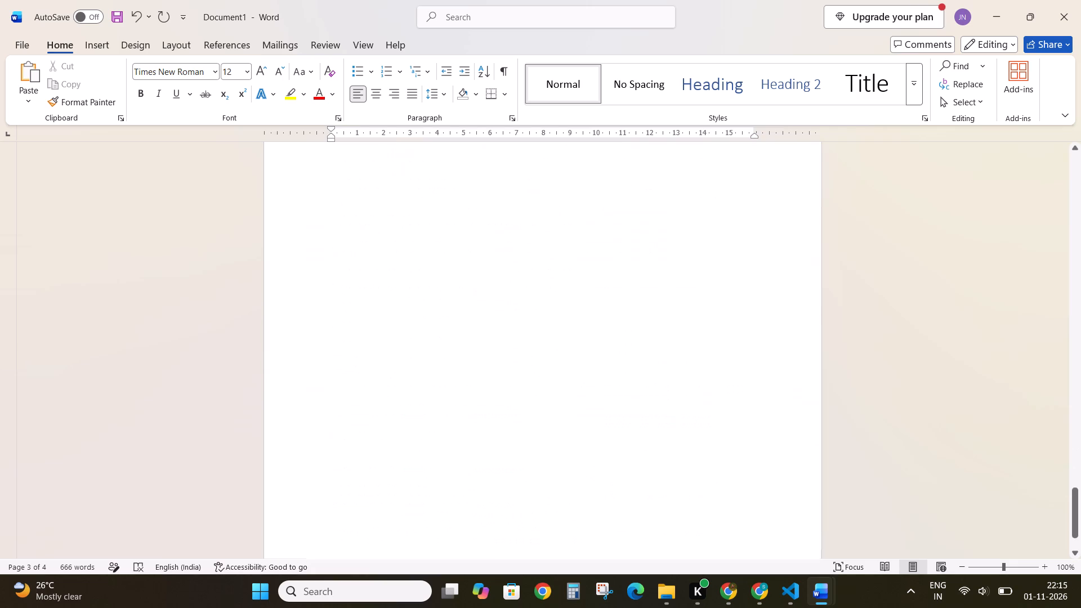
{"action": "scroll", "coordinate": [427, 329], "scroll_direction": "up", "scroll_amount": 3}
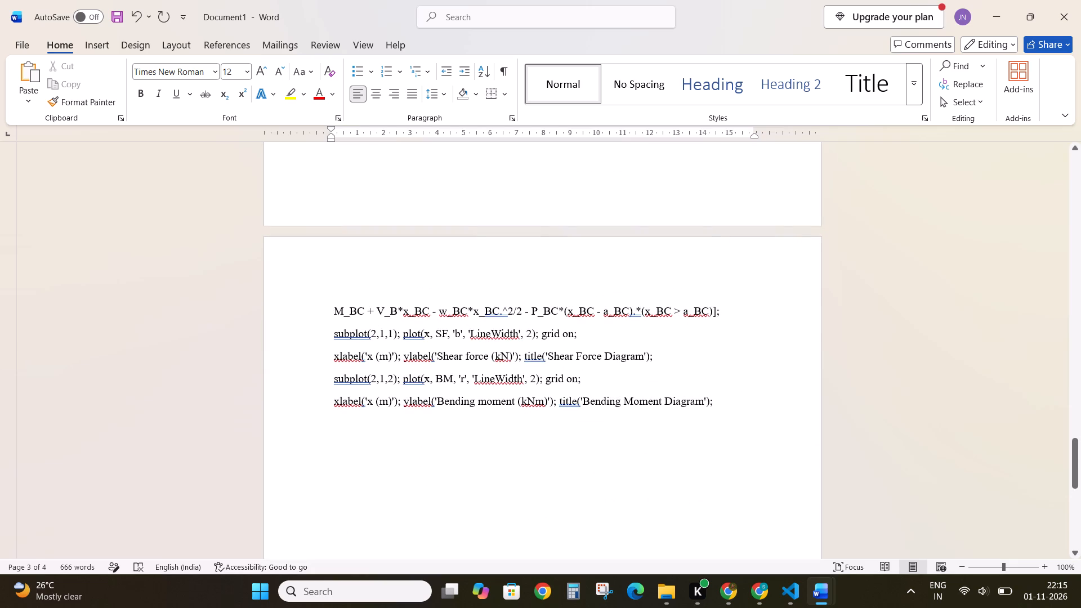
{"action": "left_click", "coordinate": [732, 403]}
{"action": "key", "text": "Return"}
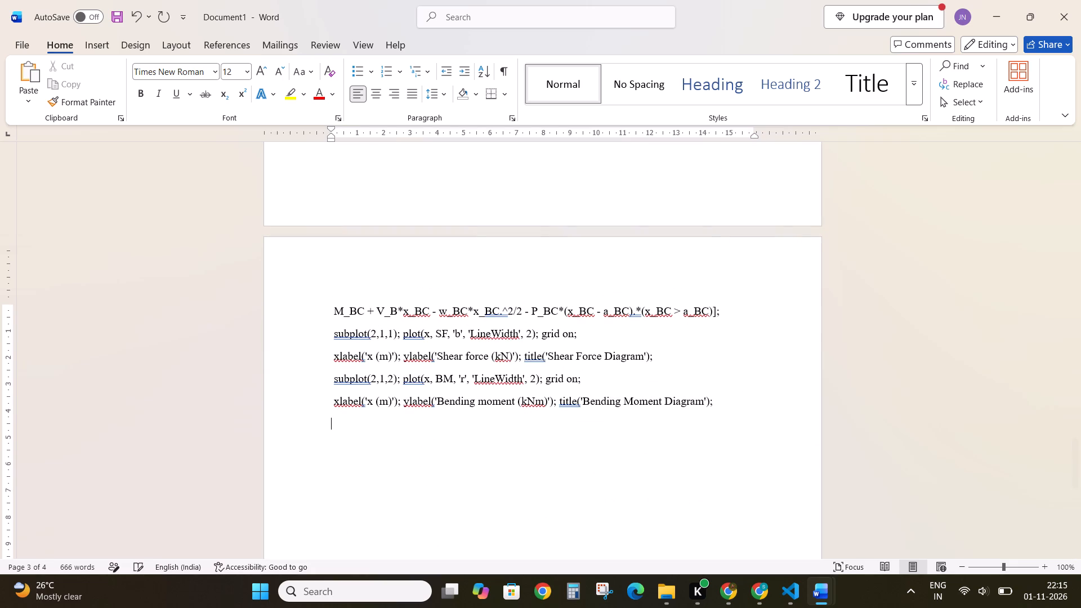
{"action": "key", "text": "Return"}
{"action": "left_click", "coordinate": [402, 76]}
{"action": "left_click_drag", "start_coordinate": [402, 76], "coordinate": [377, 81]}
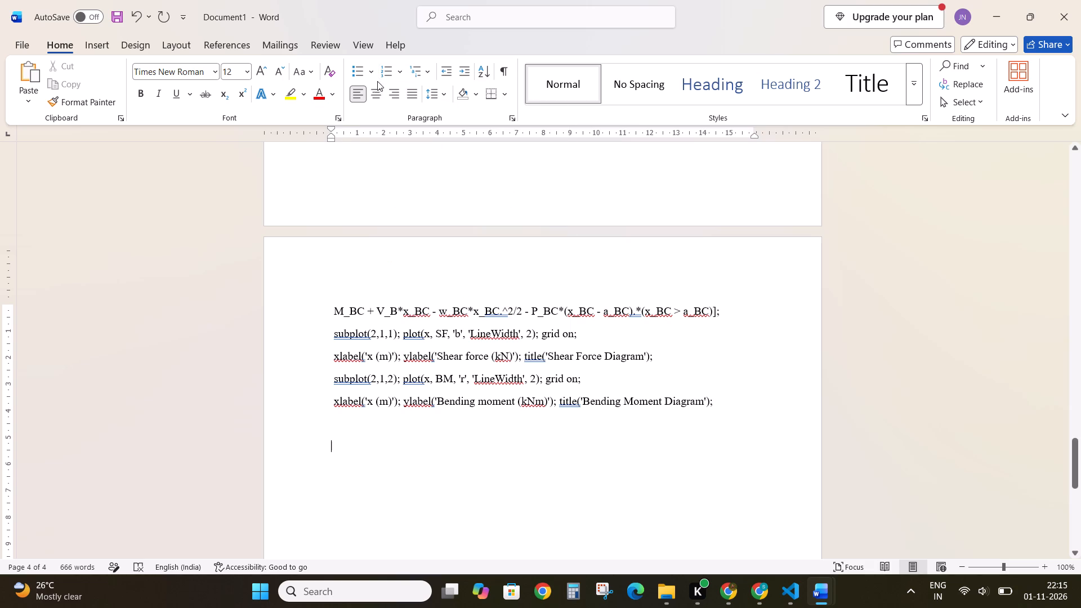
{"action": "left_click_drag", "start_coordinate": [377, 81], "coordinate": [370, 74]}
{"action": "left_click", "coordinate": [370, 74]}
{"action": "left_click", "coordinate": [373, 118]}
{"action": "type", "text": "INPU"}
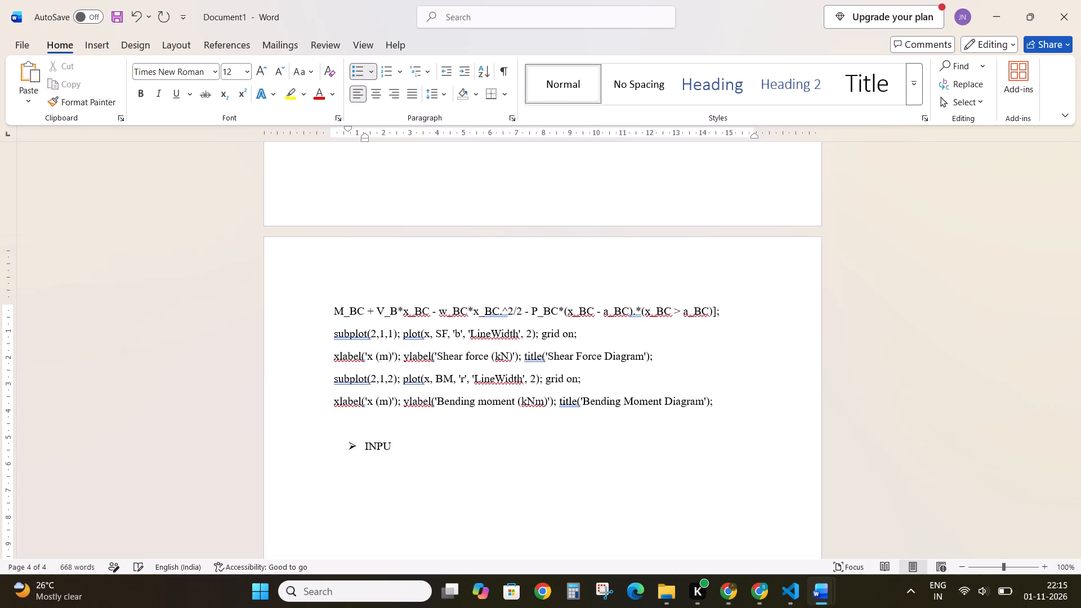
{"action": "key", "text": "t"}
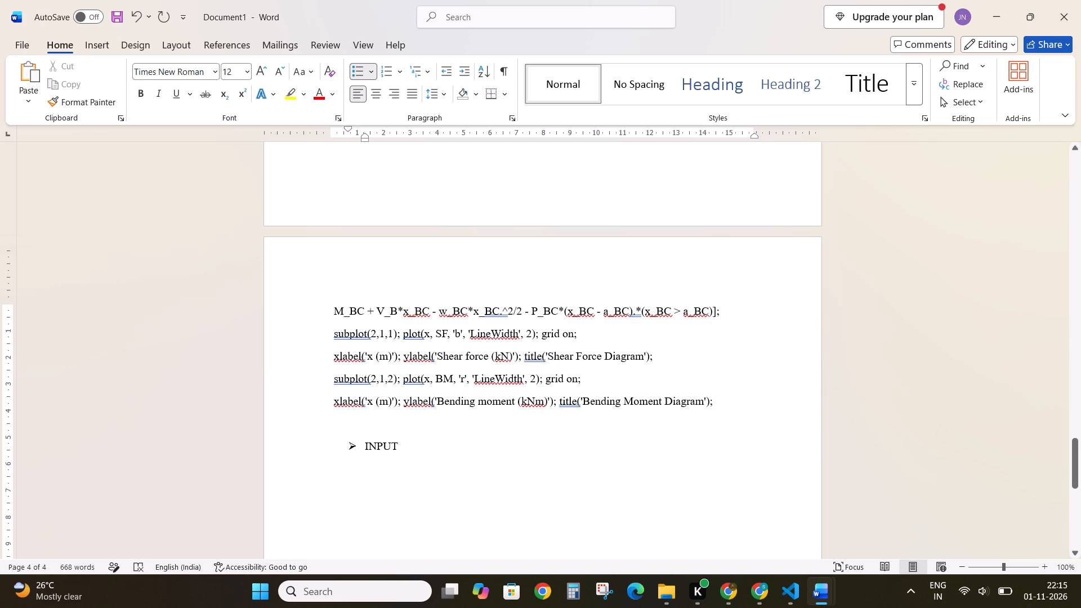
Make the INPUT heading bold and set its font size to 14.
{"action": "left_click_drag", "start_coordinate": [407, 449], "coordinate": [340, 439]}
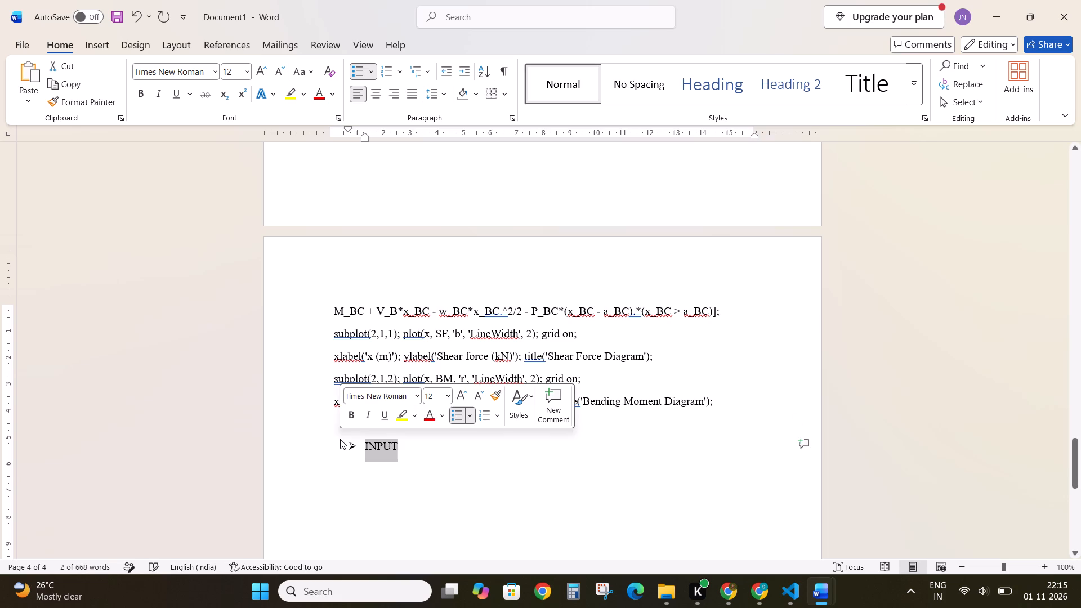
{"action": "left_click", "coordinate": [353, 418]}
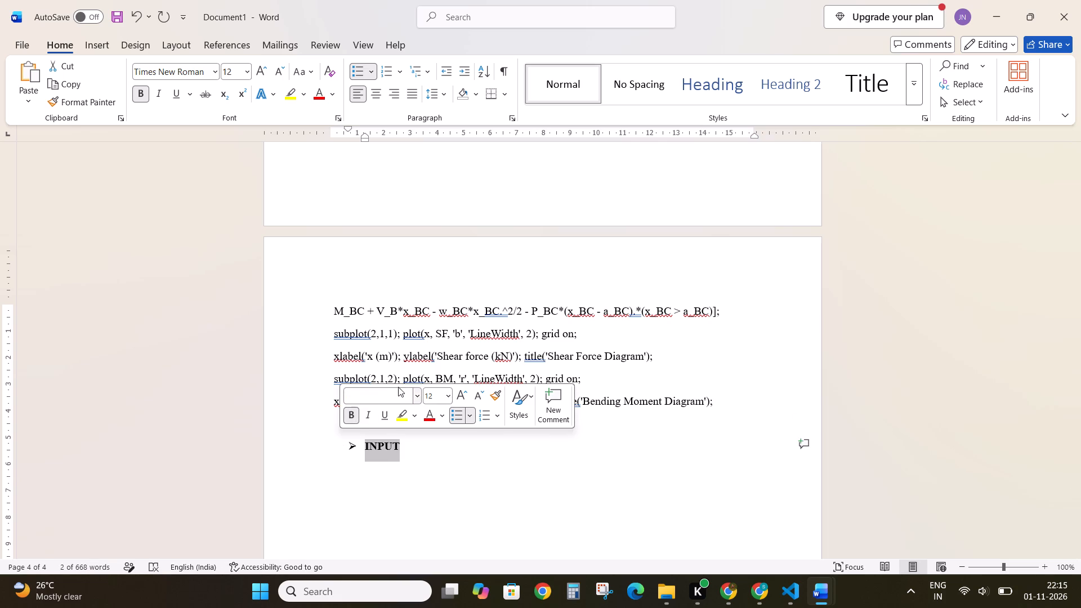
{"action": "left_click", "coordinate": [451, 394]}
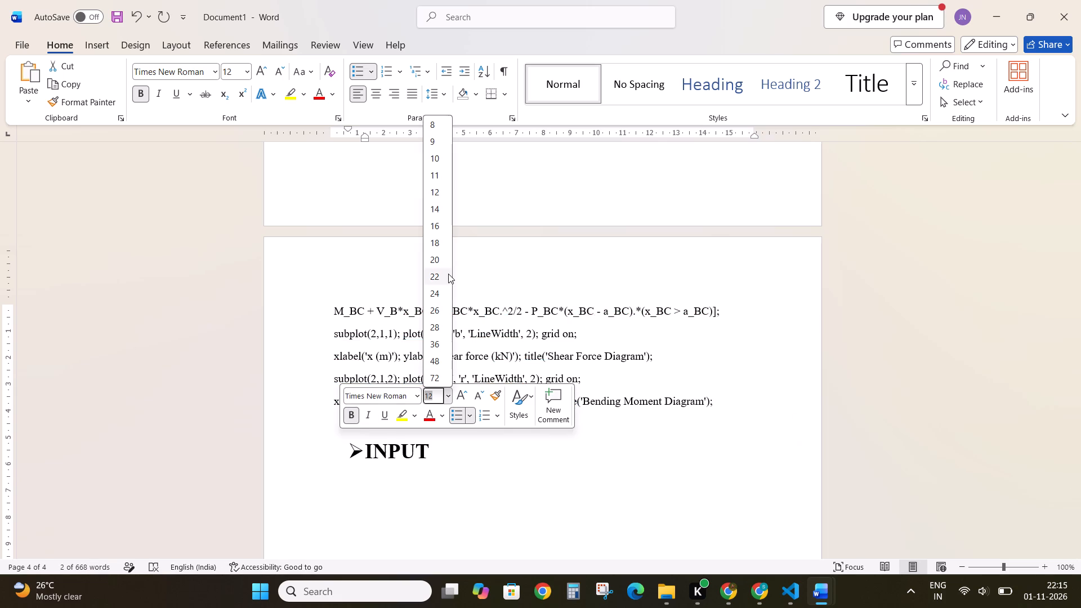
{"action": "left_click", "coordinate": [439, 211]}
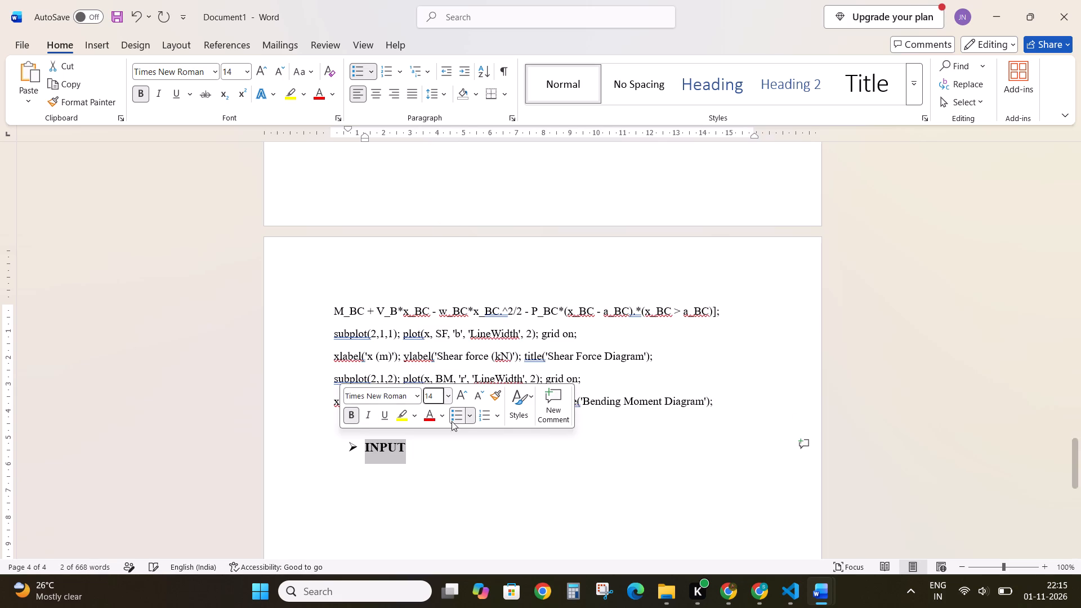
{"action": "left_click", "coordinate": [446, 446]}
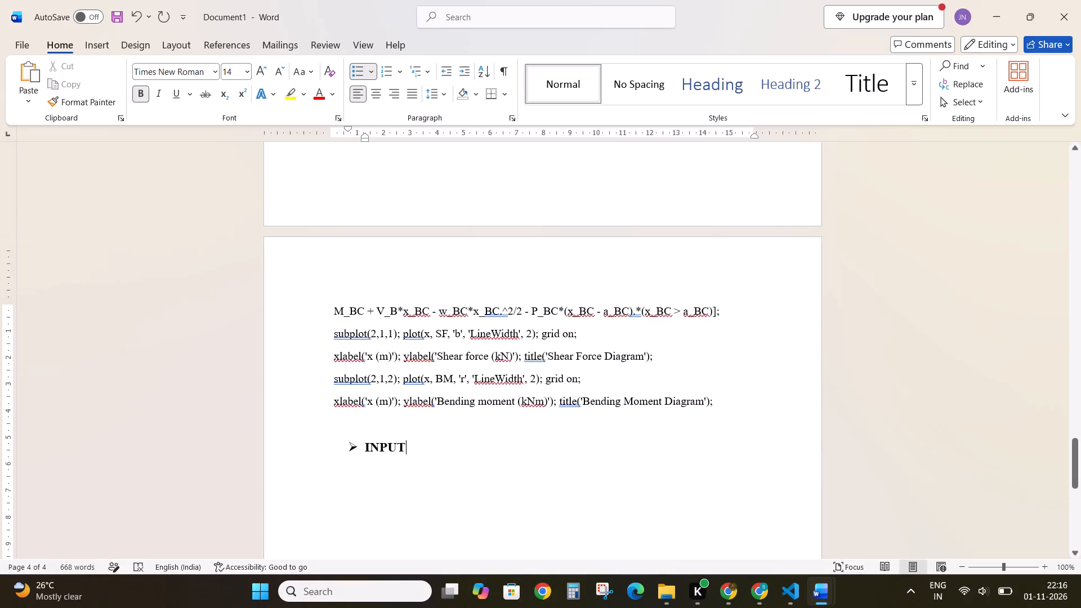
Switch to the project email in Chrome, close the SAIbeam.m preview and open the beam_input.txt attachment for viewing.
{"action": "left_click", "coordinate": [910, 522]}
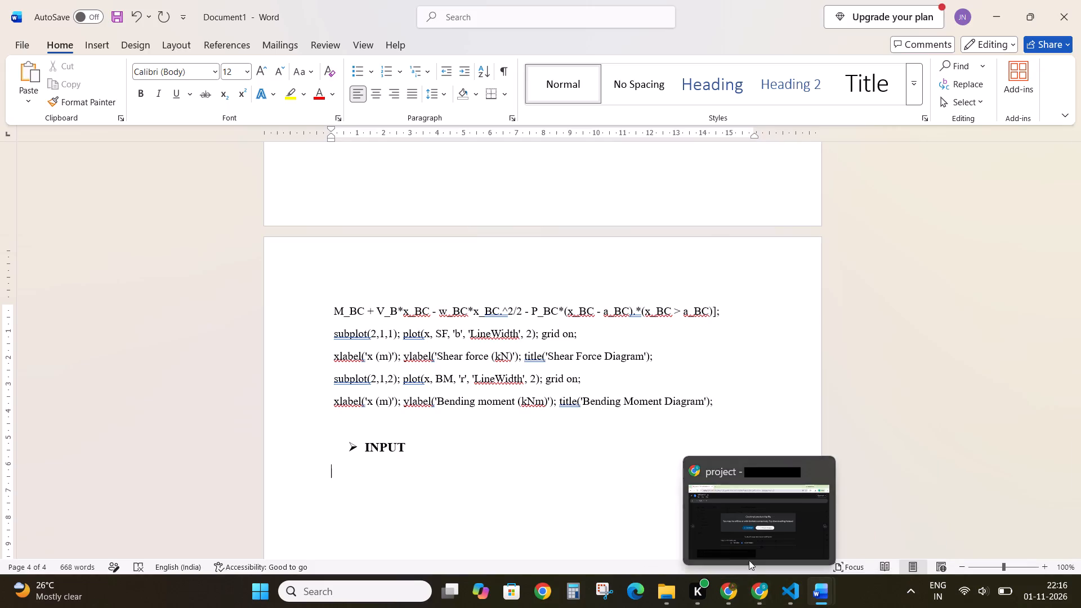
{"action": "left_click", "coordinate": [741, 548]}
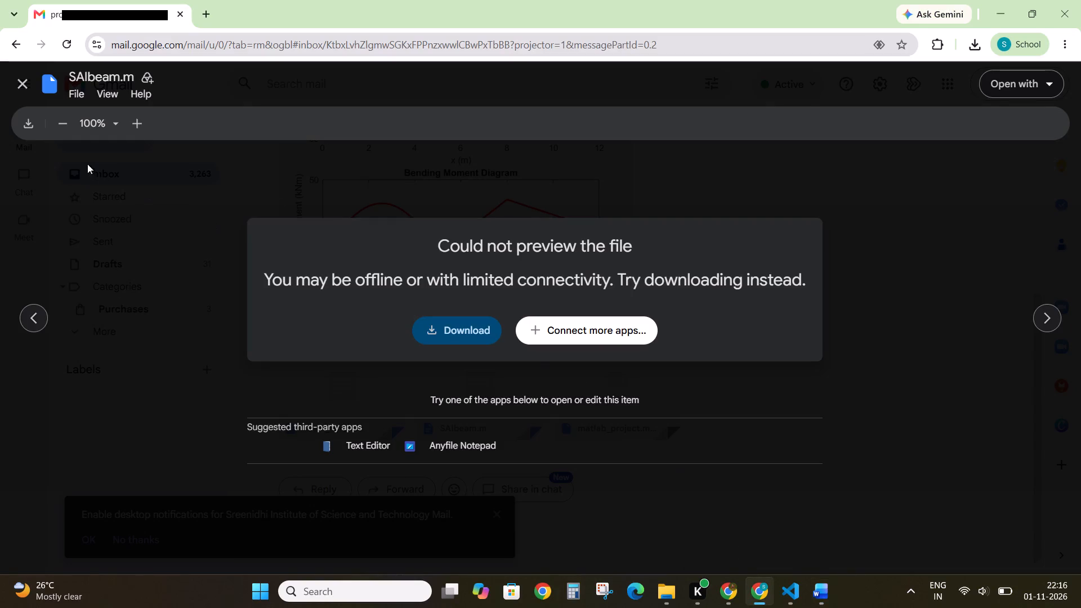
{"action": "left_click", "coordinate": [13, 79]}
{"action": "scroll", "coordinate": [352, 189], "scroll_direction": "down", "scroll_amount": 1}
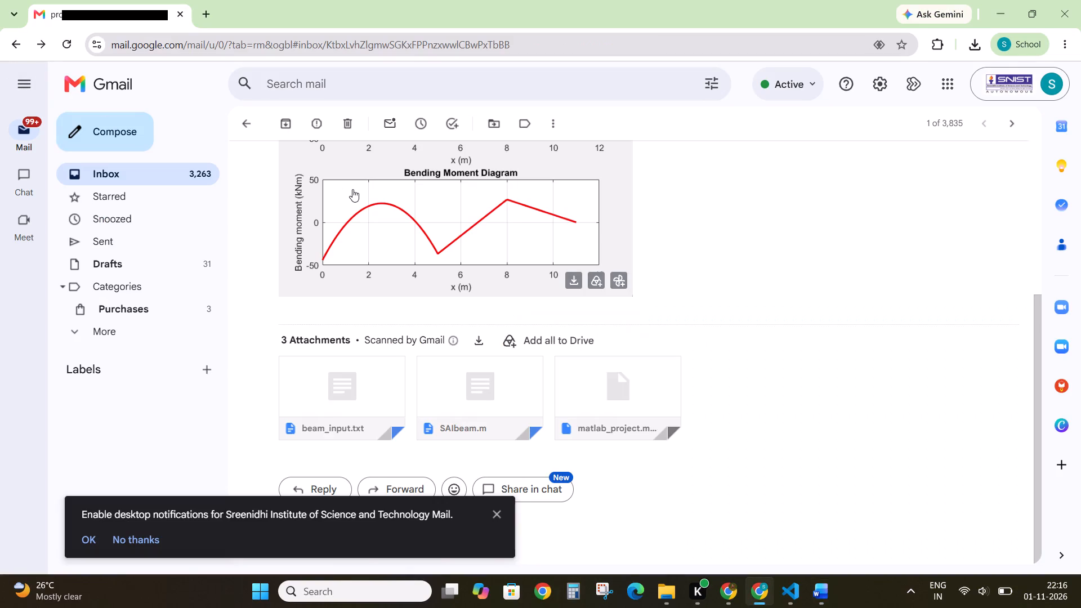
{"action": "left_click", "coordinate": [339, 391]}
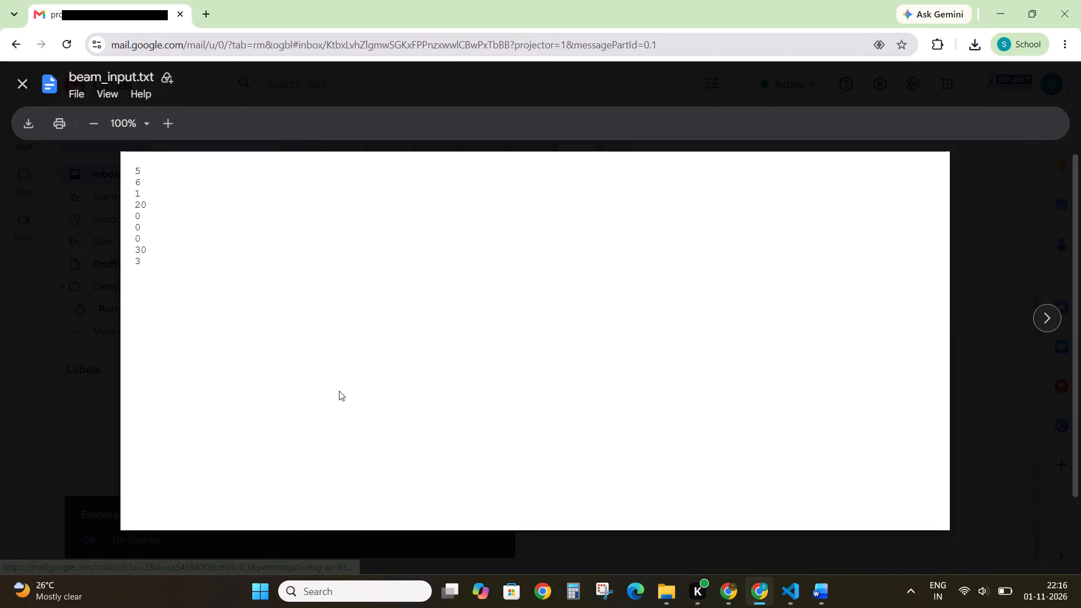
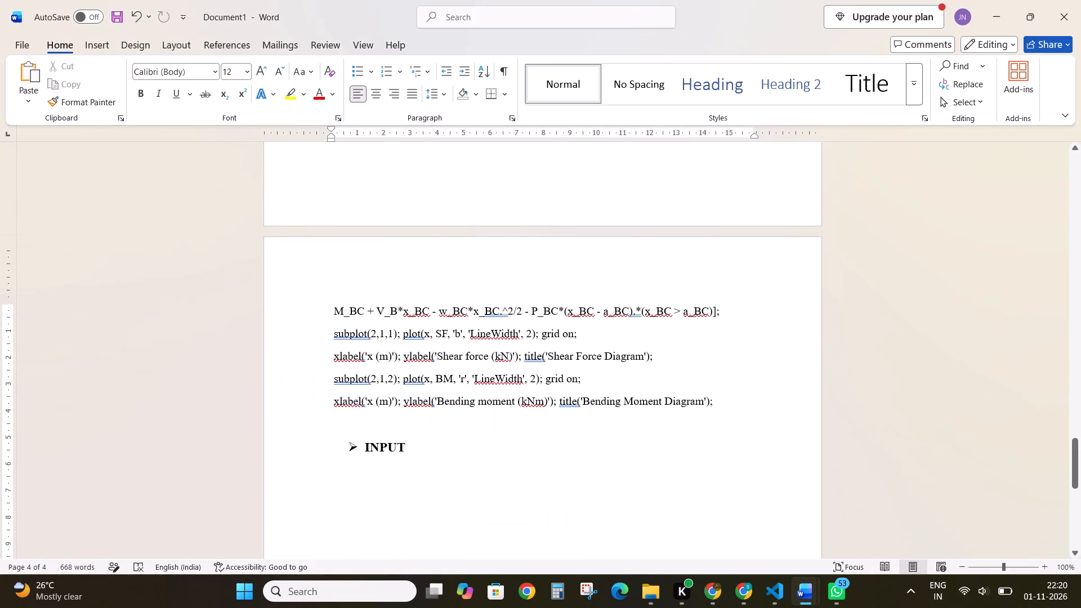
{"action": "key", "text": "ctrl+v"}
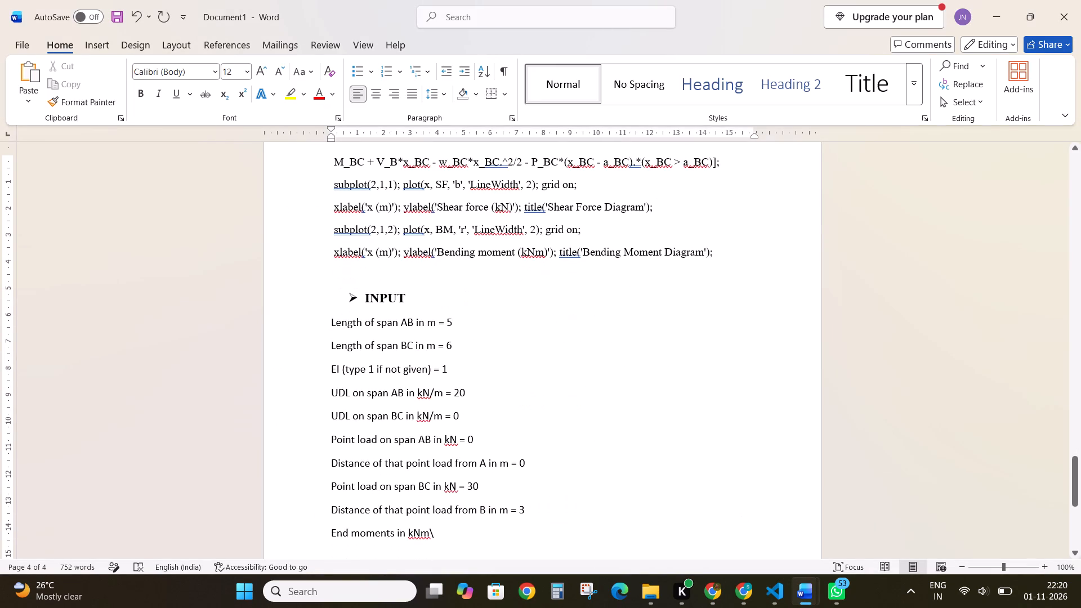
{"action": "key", "text": "BackSpace"}
Open the font size choices for all the pasted input lines, from "Length of span AB" to "End moments in kNm".
{"action": "left_click_drag", "start_coordinate": [331, 320], "coordinate": [561, 563]}
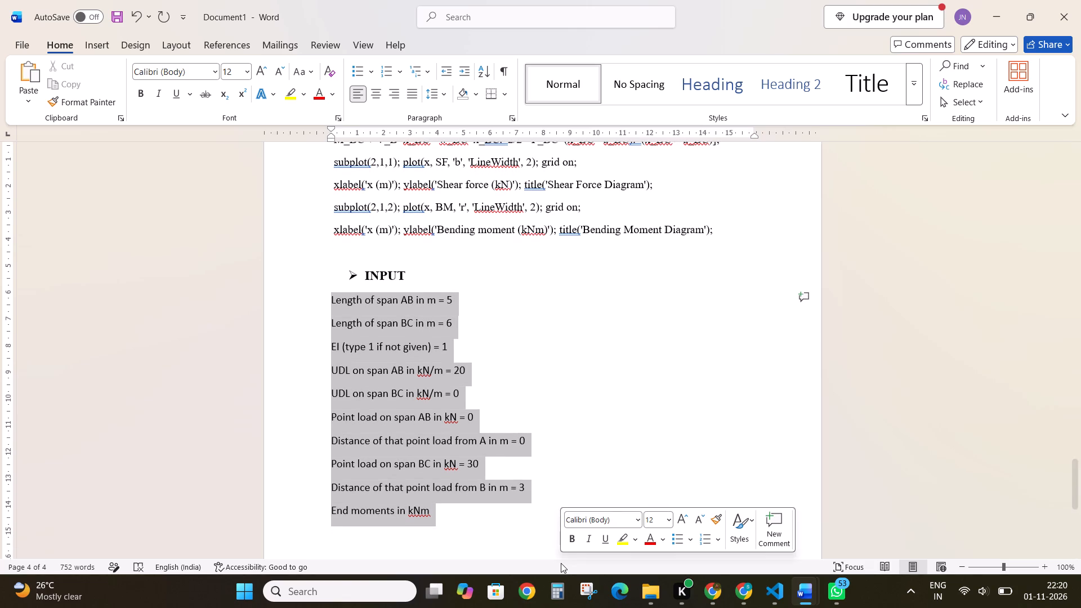
{"action": "left_click", "coordinate": [670, 522]}
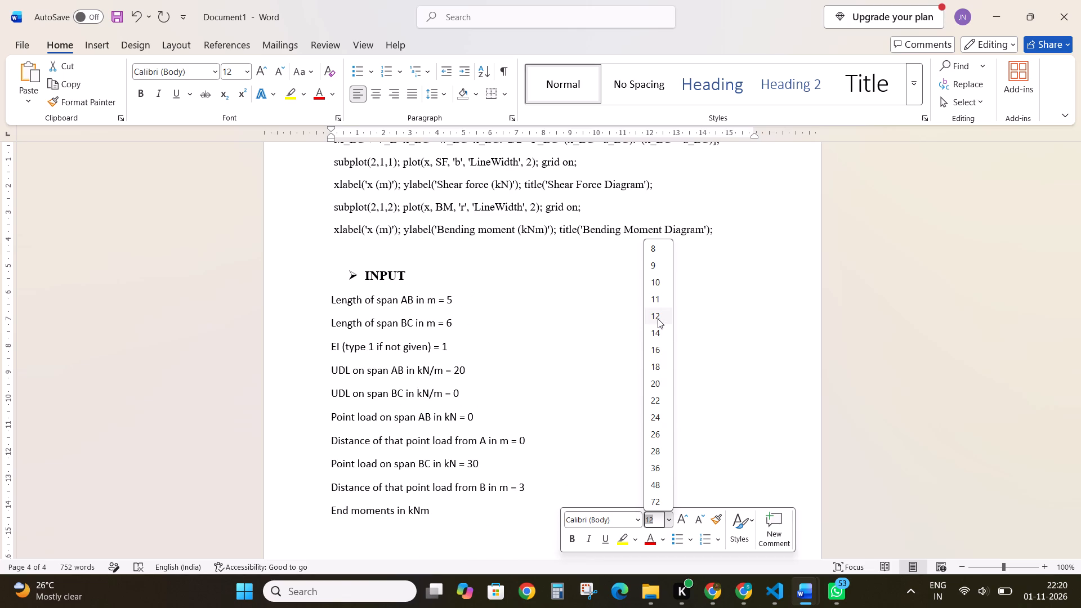
Change the font of all the input lines under the INPUT heading, from span AB length to end moments, to Times New Roman.
{"action": "left_click", "coordinate": [585, 518]}
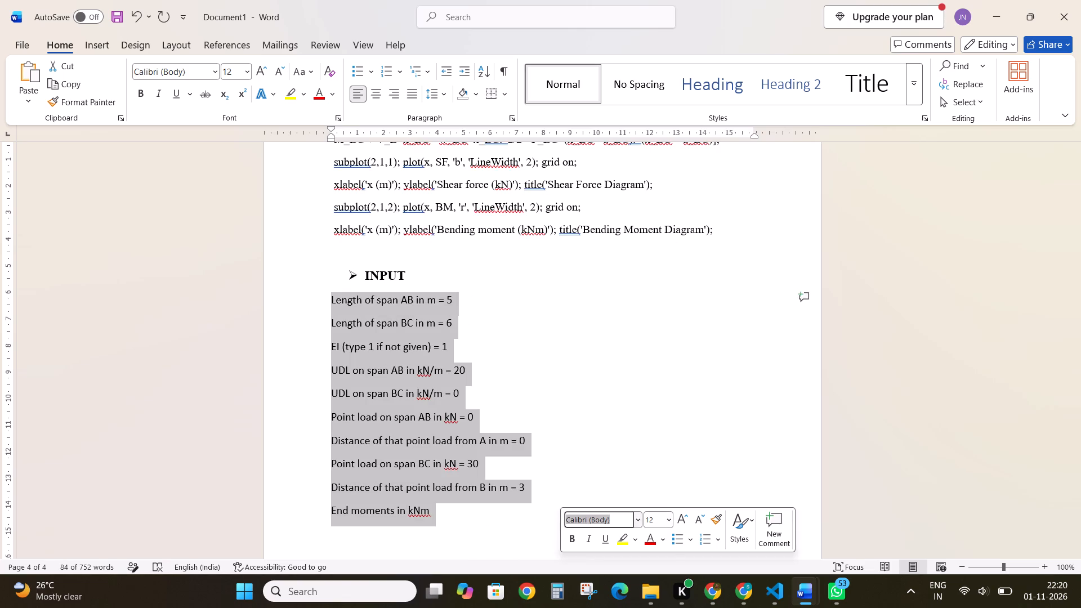
{"action": "left_click", "coordinate": [637, 520]}
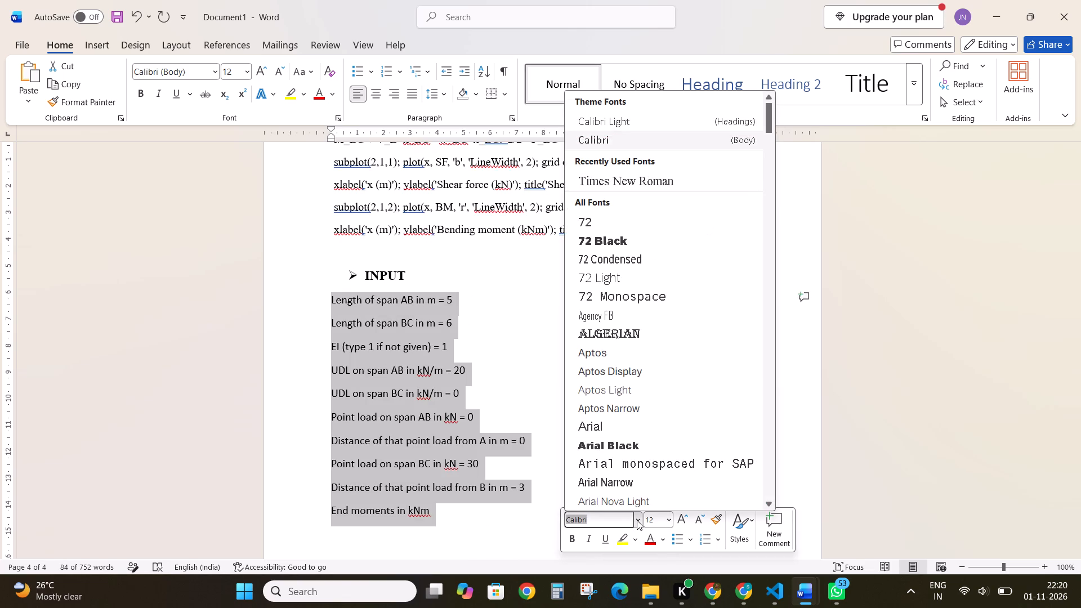
{"action": "type", "text": "TM"}
{"action": "key", "text": "BackSpace"}
{"action": "type", "text": "IM"}
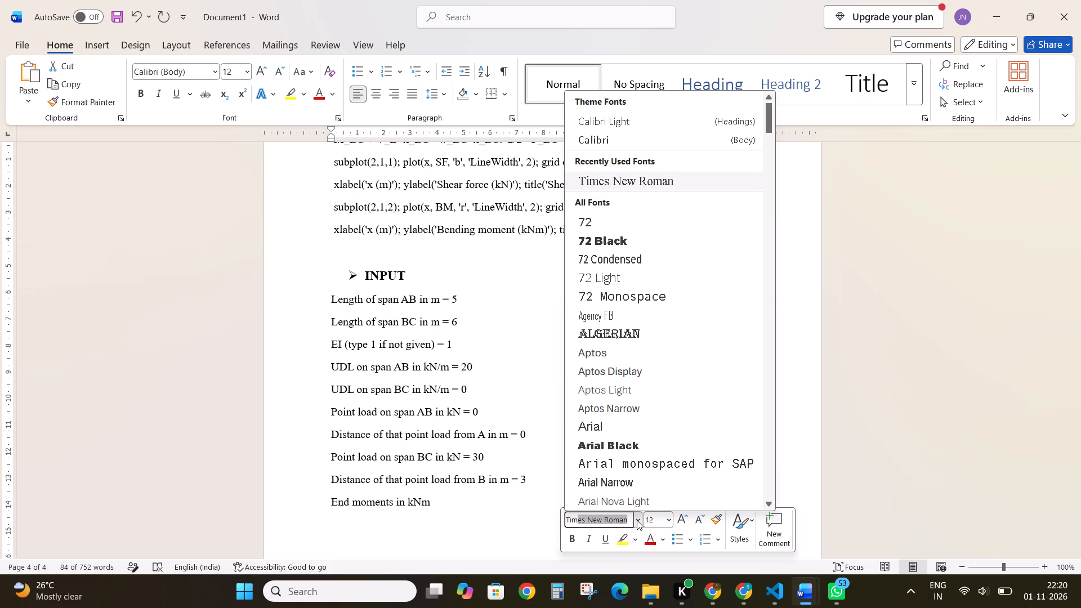
{"action": "key", "text": "Return"}
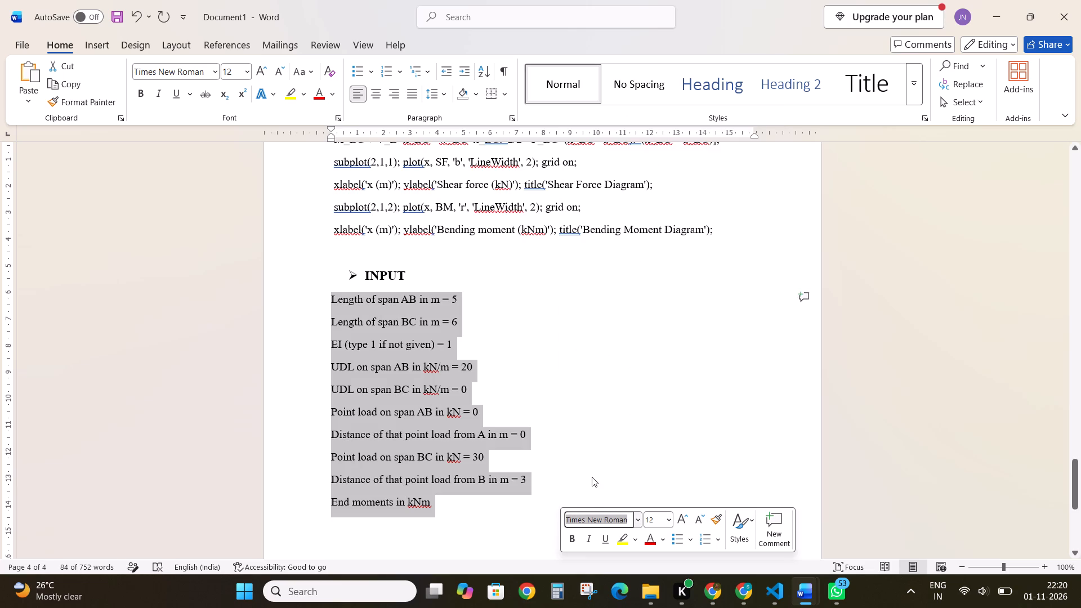
{"action": "left_click", "coordinate": [592, 477]}
Add an OUTPUT heading with an arrowhead bullet on a new line below the end moments line.
{"action": "left_click", "coordinate": [530, 495]}
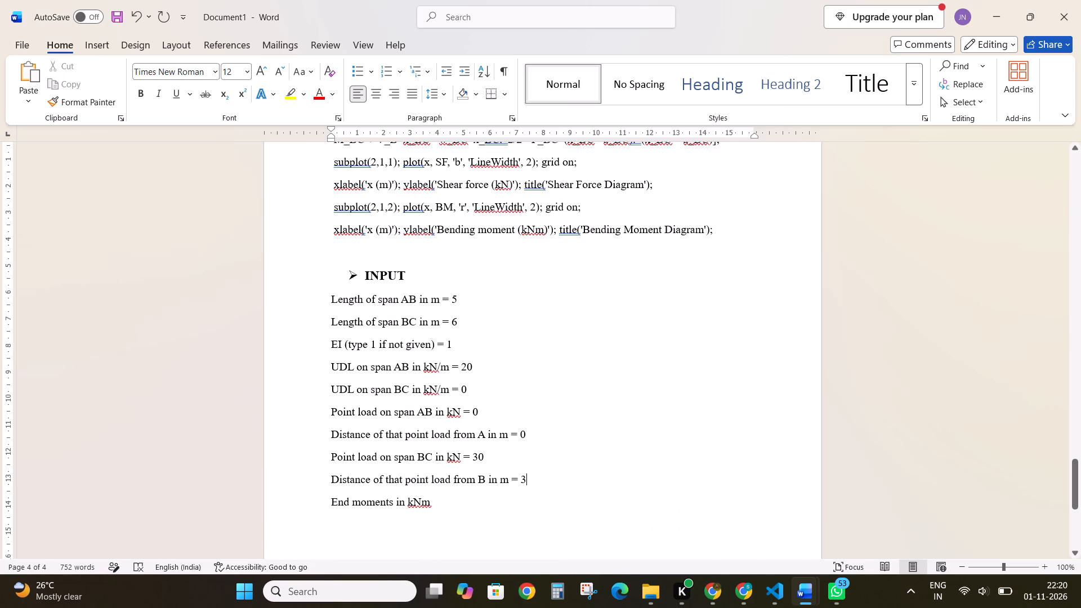
{"action": "key", "text": "Return"}
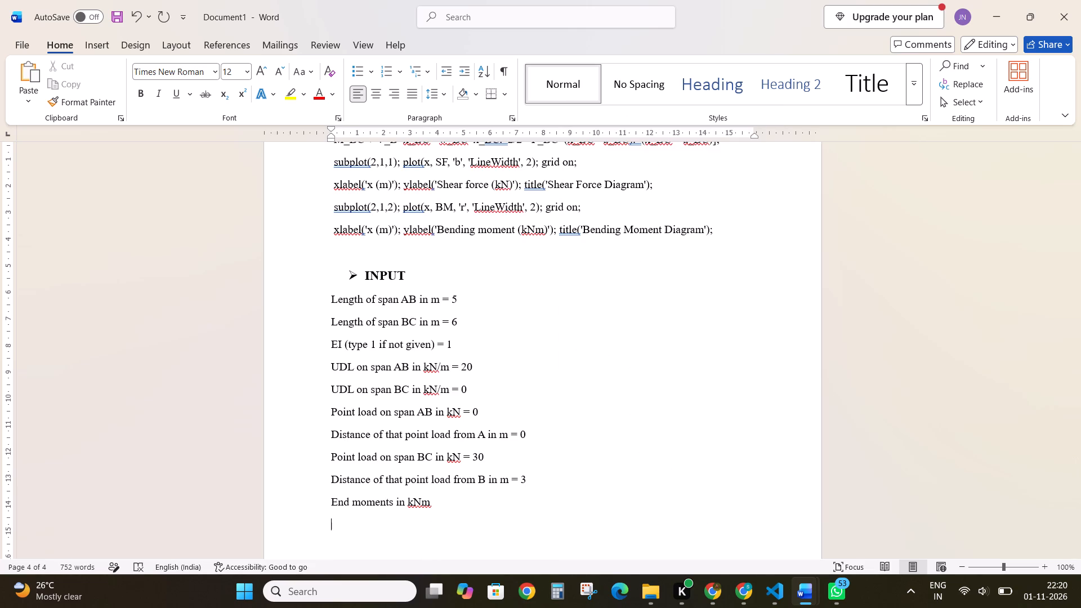
{"action": "left_click", "coordinate": [368, 74]}
{"action": "left_click", "coordinate": [366, 135]}
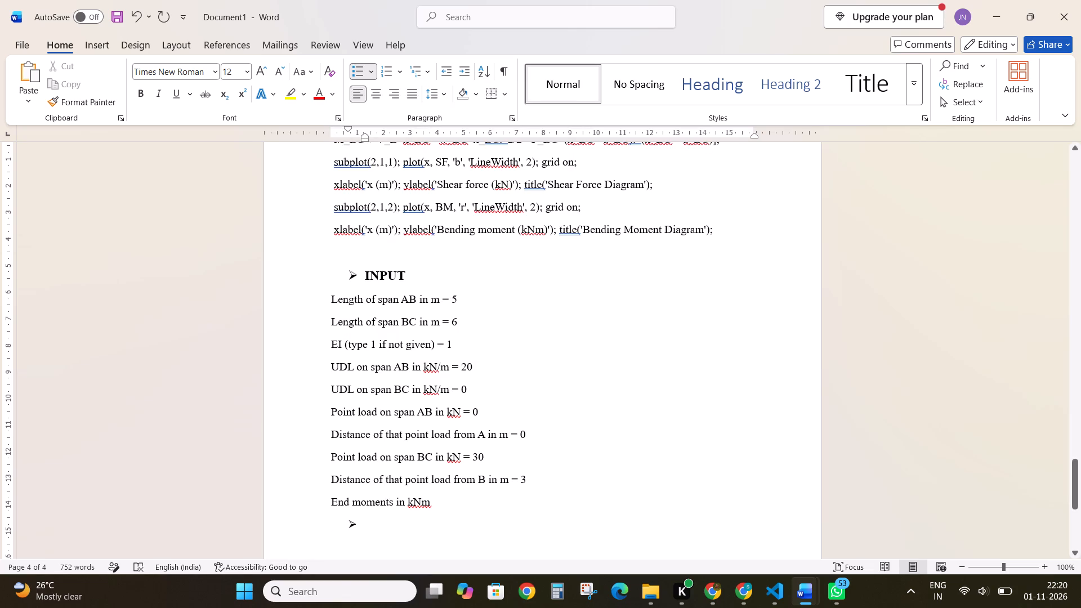
{"action": "type", "text": "OUTPUT"}
Make the OUTPUT heading bold.
{"action": "left_click_drag", "start_coordinate": [412, 520], "coordinate": [378, 523]}
{"action": "left_click_drag", "start_coordinate": [378, 523], "coordinate": [358, 523]}
{"action": "left_click", "coordinate": [367, 505]}
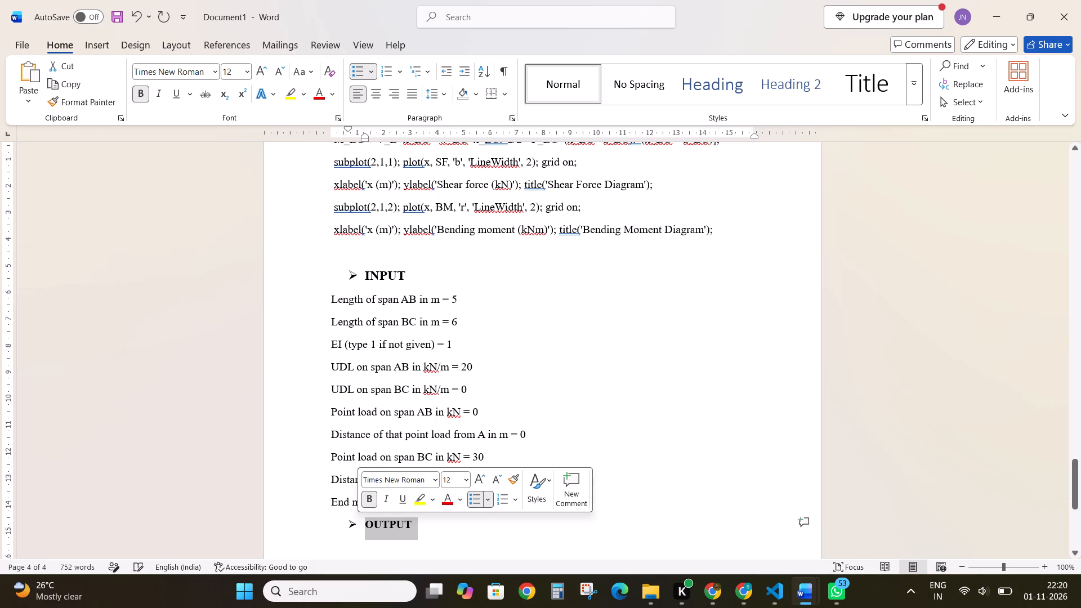
Start a new line without a bullet, aligned to the page margin, below the OUTPUT heading.
{"action": "left_click", "coordinate": [475, 552]}
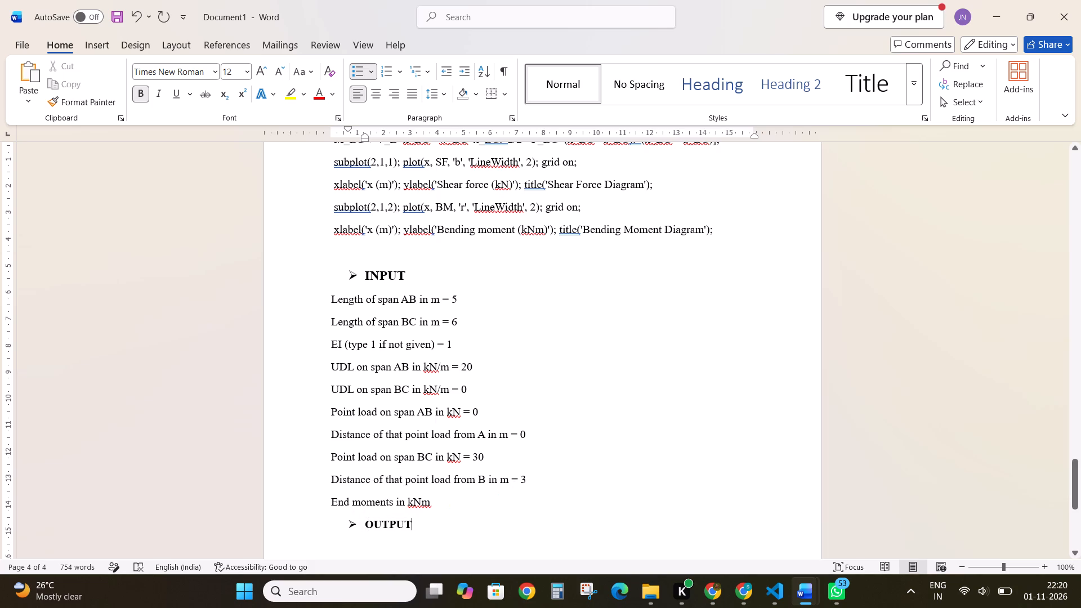
{"action": "key", "text": "Return"}
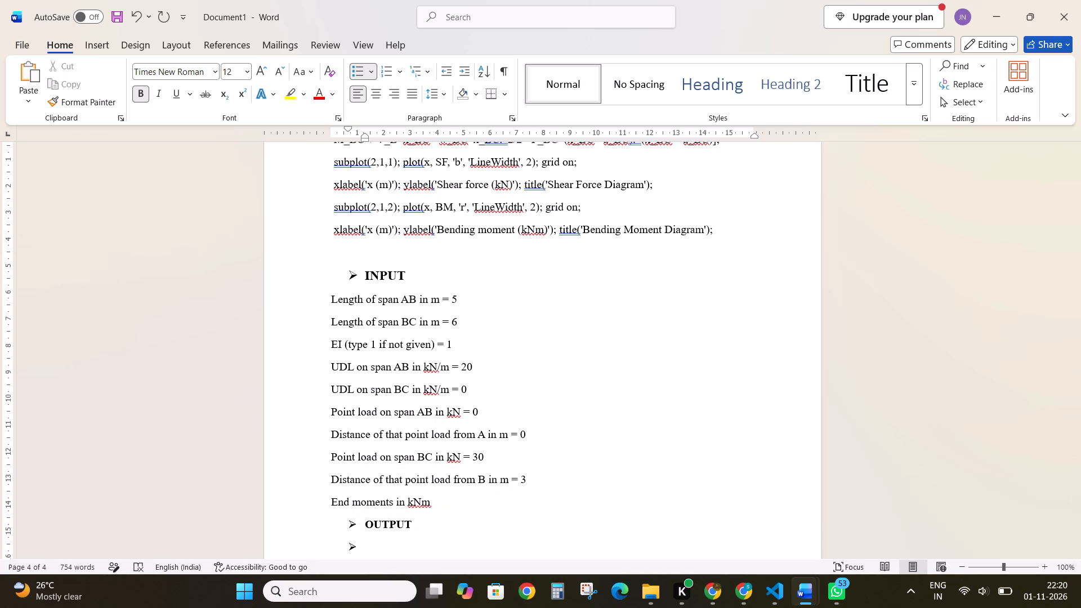
{"action": "key", "text": "BackSpace"}
{"action": "key", "text": "BackSpace"}
{"action": "key", "text": "BackSpace"}
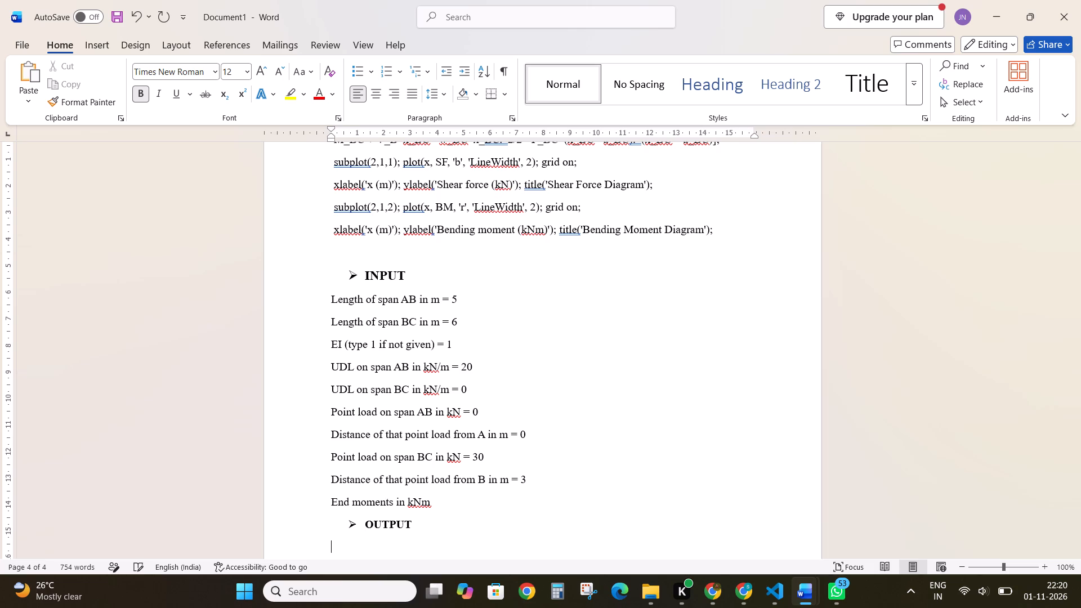
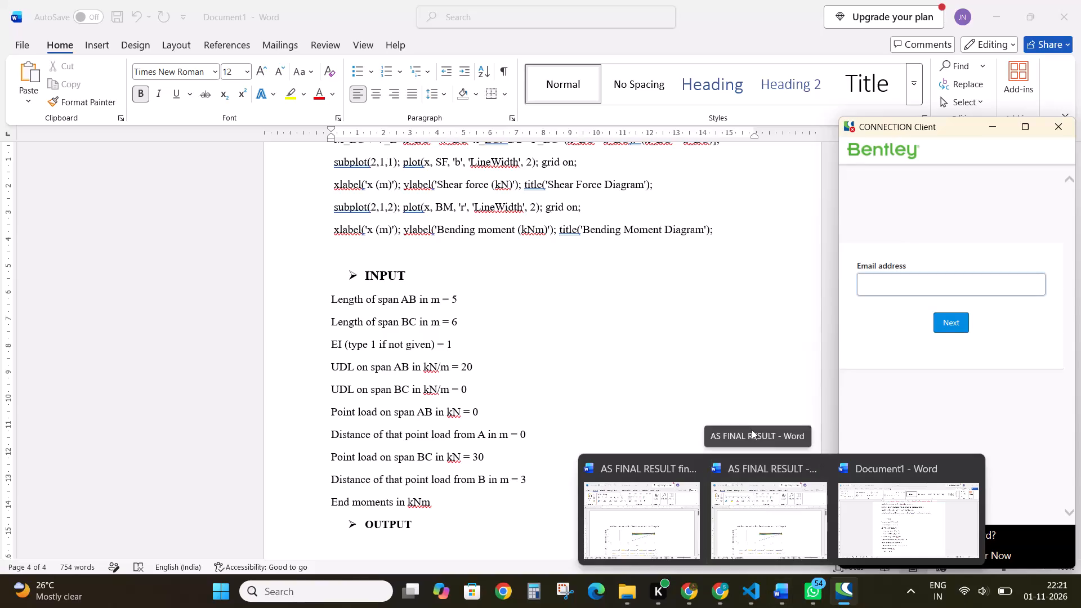
Close the Bentley CONNECTION Client sign-in window that covers part of the document.
{"action": "left_click", "coordinate": [752, 430]}
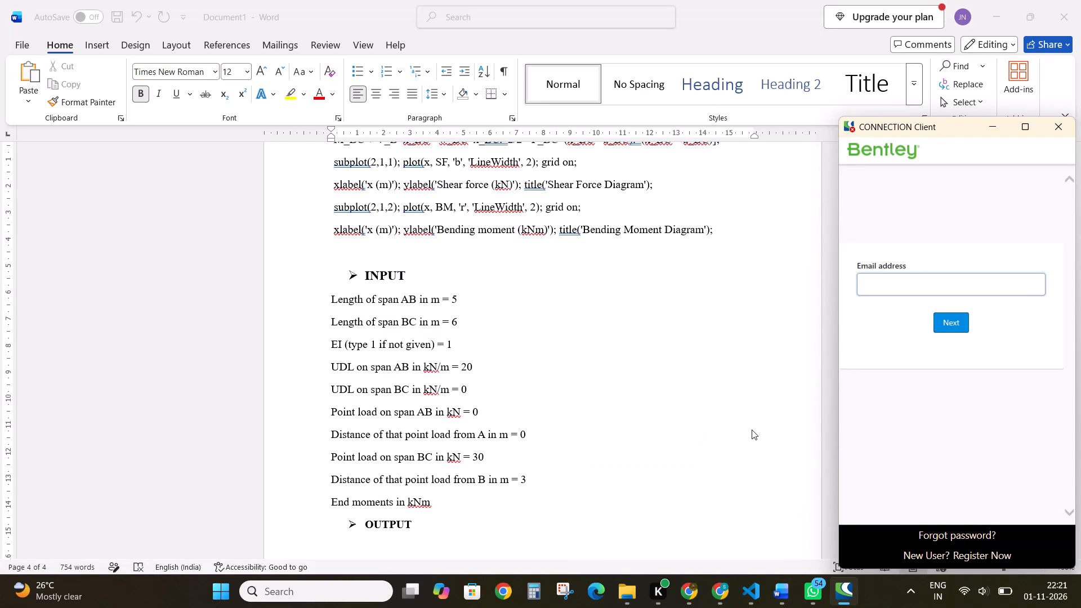
{"action": "left_click", "coordinate": [1056, 122]}
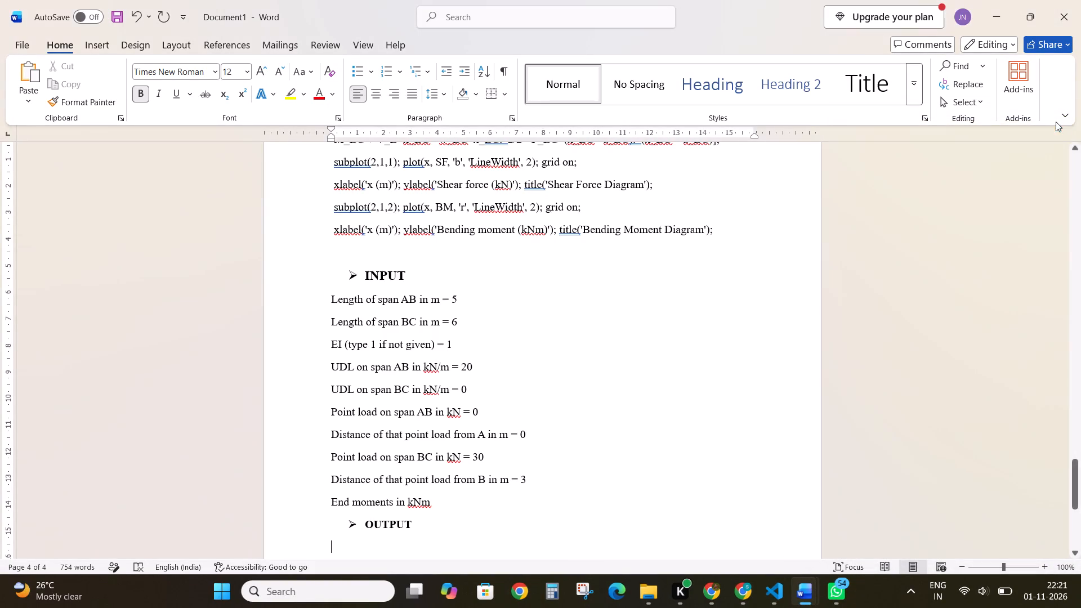
Set the OUTPUT heading's font size to 14 and return the cursor to the empty line below it.
{"action": "scroll", "coordinate": [763, 303], "scroll_direction": "down", "scroll_amount": 1}
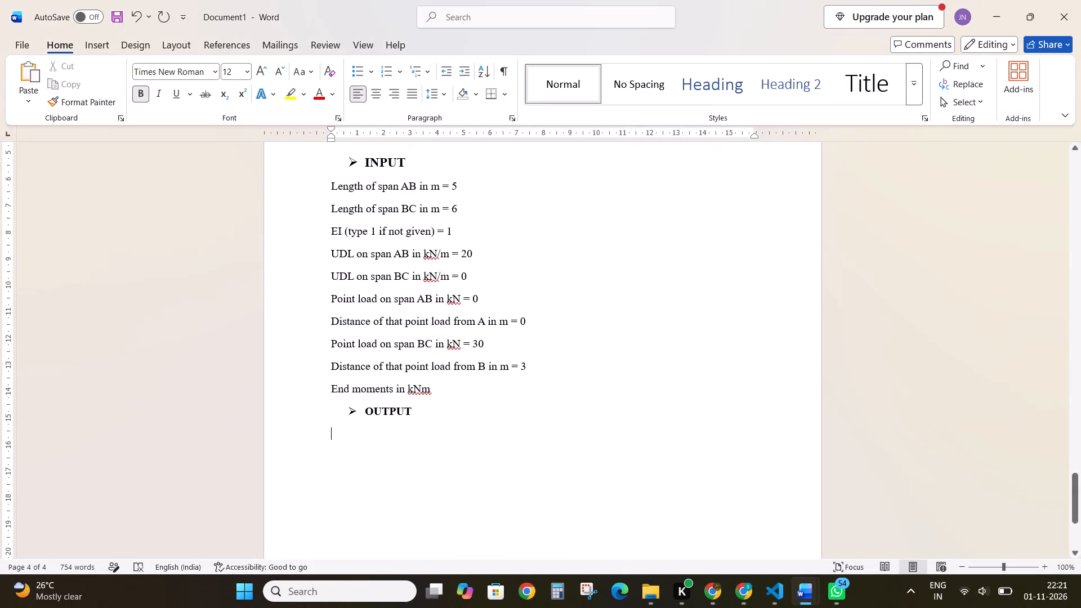
{"action": "left_click_drag", "start_coordinate": [422, 412], "coordinate": [363, 414]}
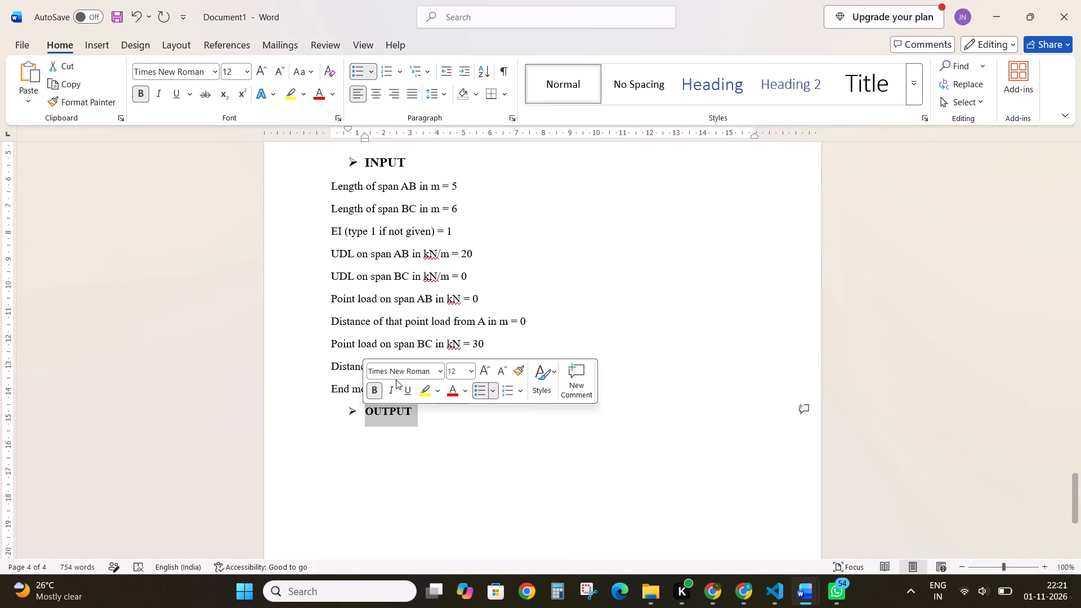
{"action": "left_click", "coordinate": [470, 374]}
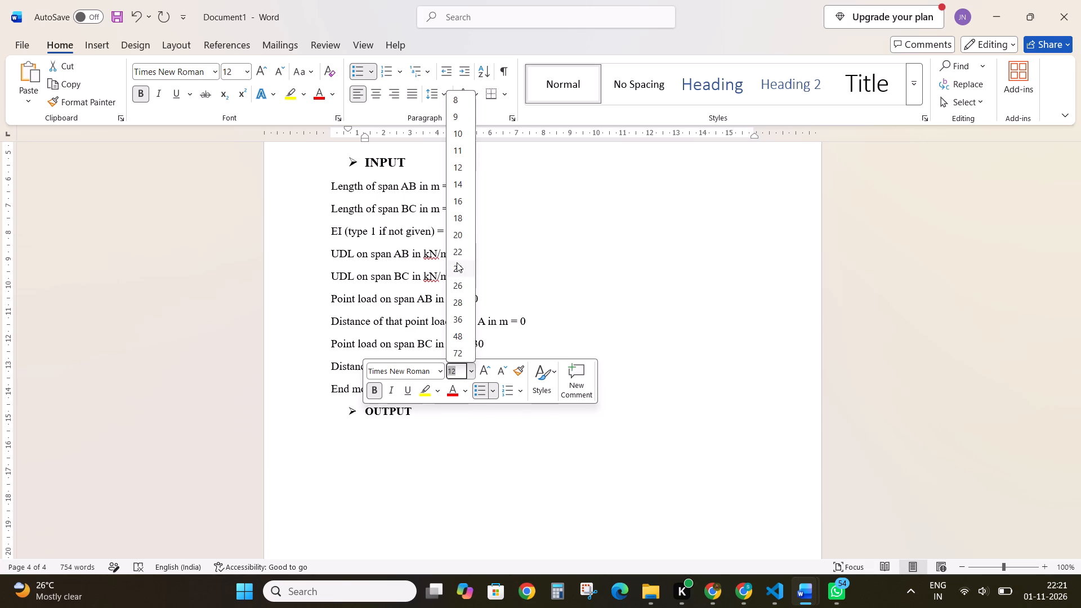
{"action": "left_click", "coordinate": [467, 184]}
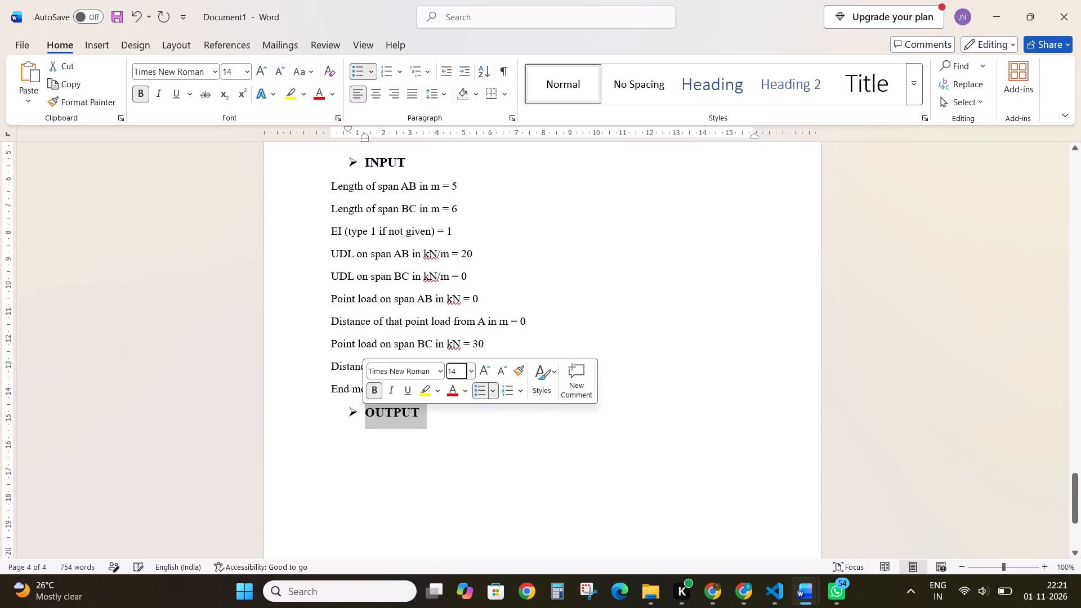
{"action": "left_click", "coordinate": [566, 297]}
{"action": "left_click", "coordinate": [515, 429]}
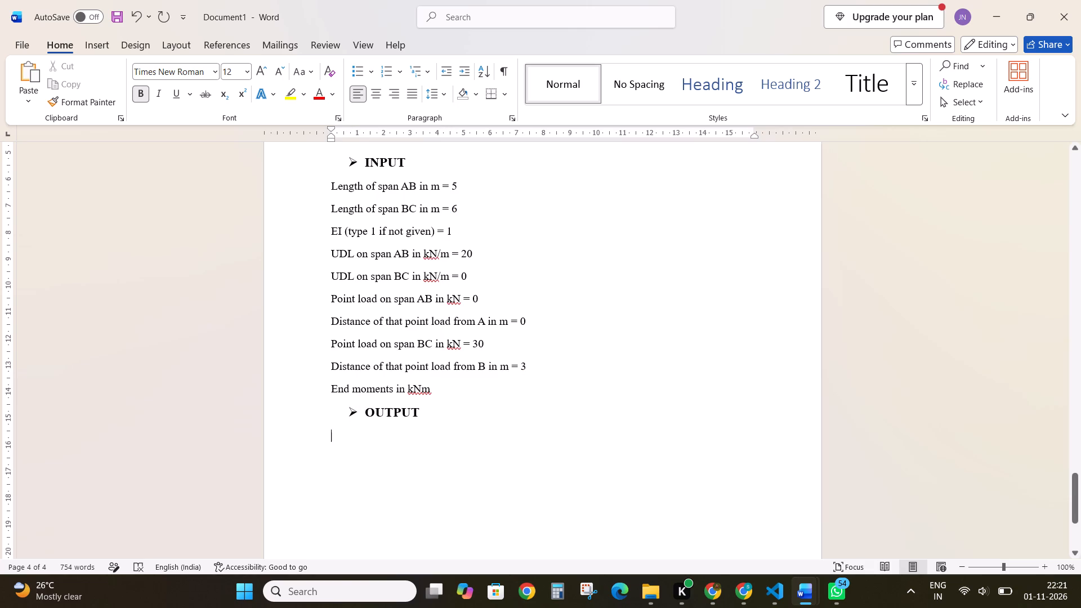
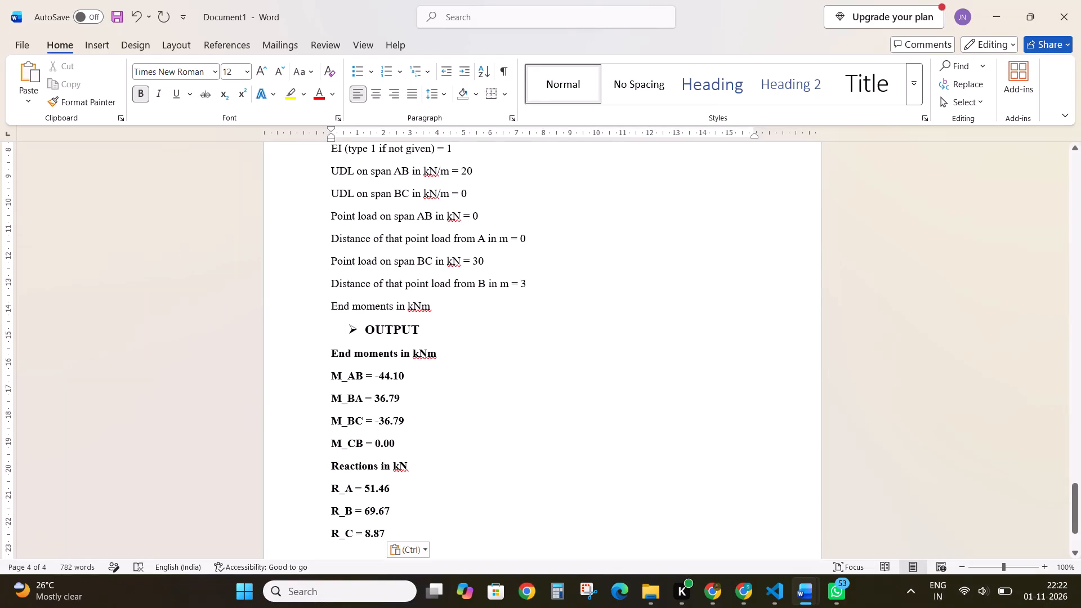
Remove the bold formatting from the end moments and reactions results below the OUTPUT heading.
{"action": "left_click_drag", "start_coordinate": [391, 530], "coordinate": [319, 360]}
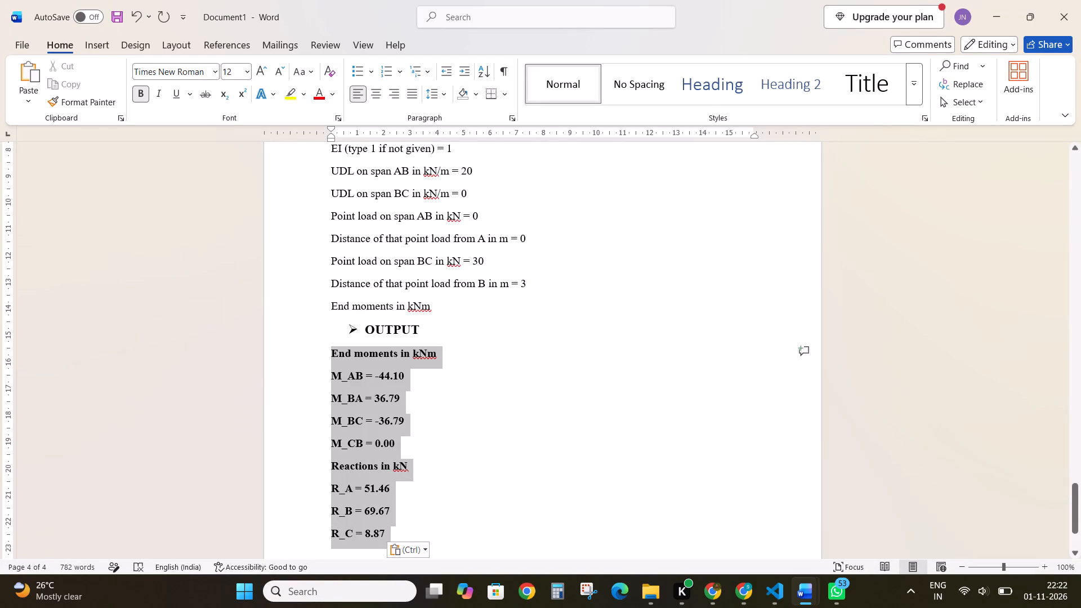
{"action": "left_click_drag", "start_coordinate": [319, 360], "coordinate": [318, 317]}
{"action": "left_click", "coordinate": [322, 352]}
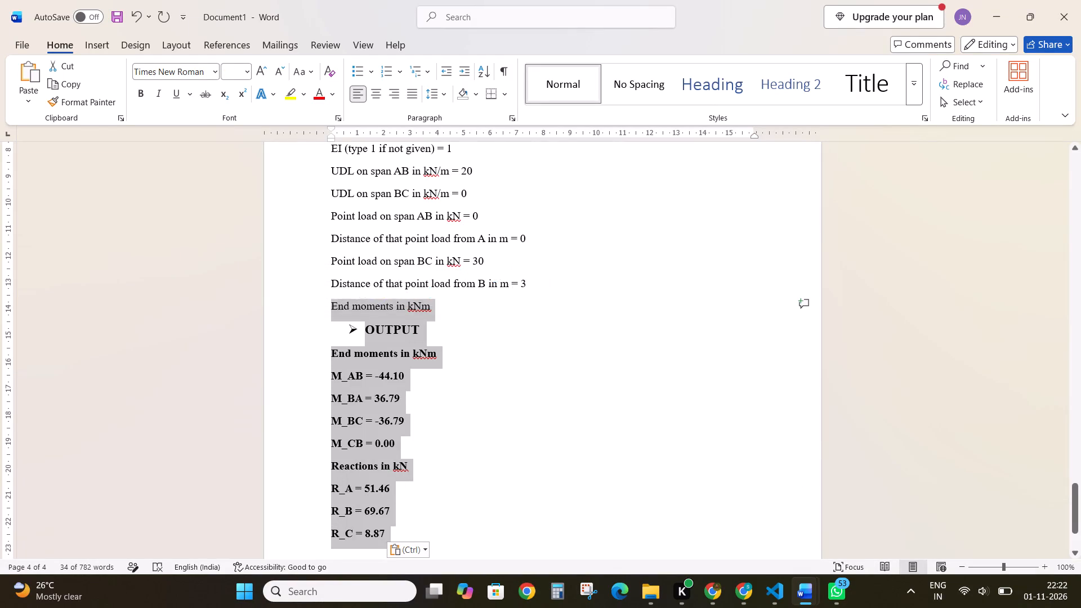
{"action": "left_click", "coordinate": [322, 352]}
{"action": "left_click_drag", "start_coordinate": [322, 352], "coordinate": [400, 446]}
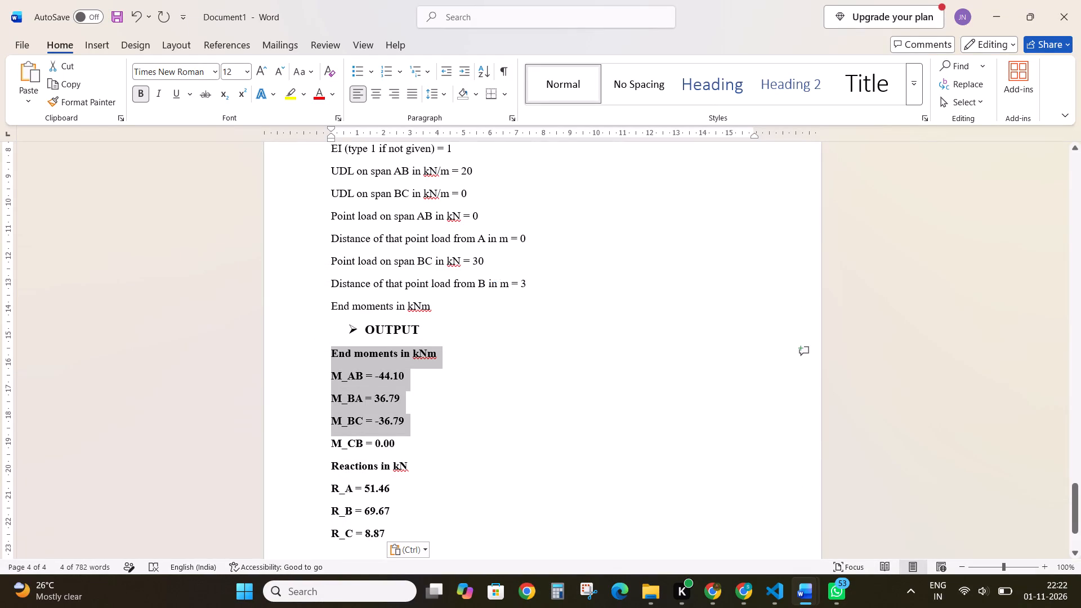
{"action": "left_click_drag", "start_coordinate": [400, 446], "coordinate": [385, 555]}
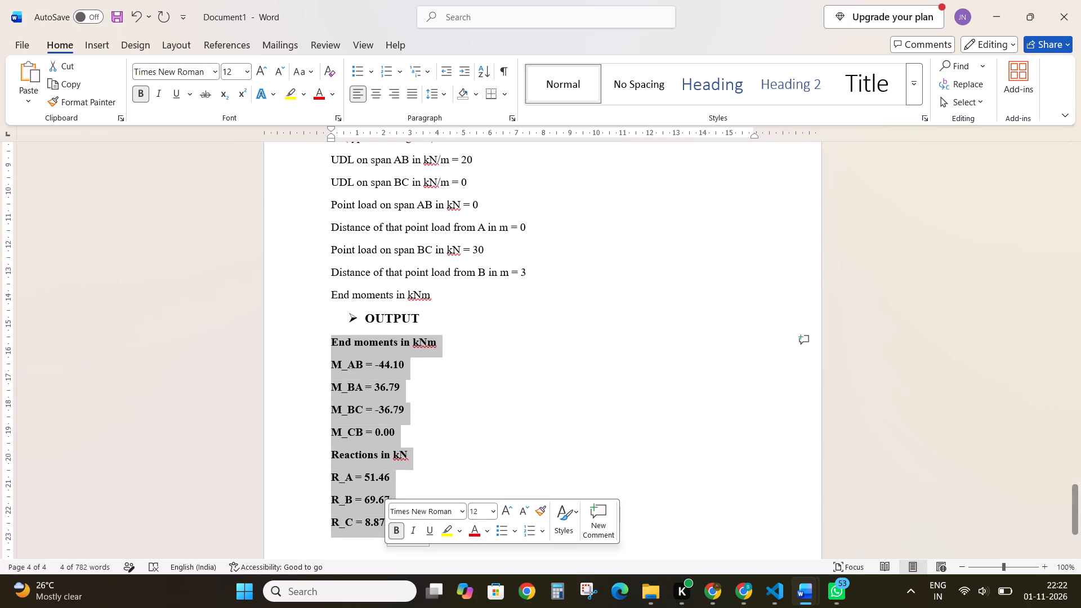
{"action": "left_click", "coordinate": [395, 530]}
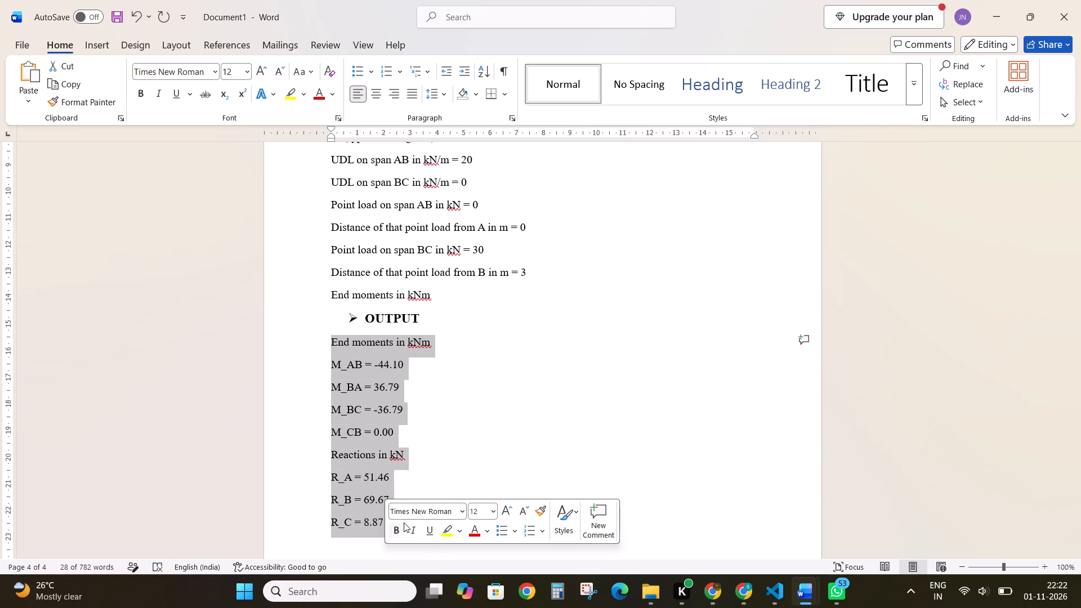
{"action": "left_click", "coordinate": [452, 469]}
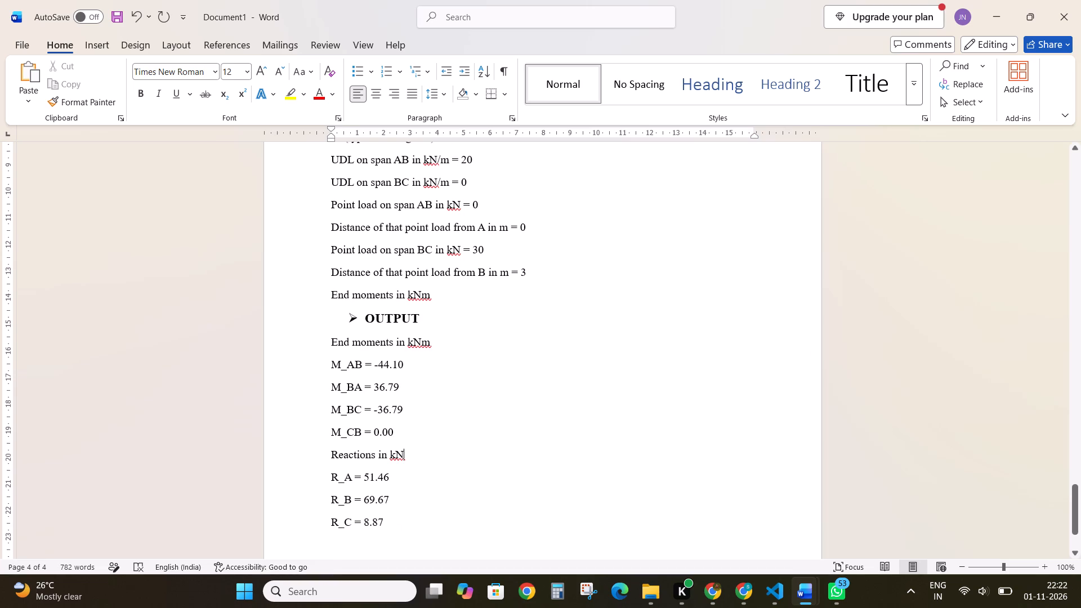
Add an empty line below the R_C result at the end of the document.
{"action": "left_click", "coordinate": [427, 530]}
{"action": "key", "text": "Return"}
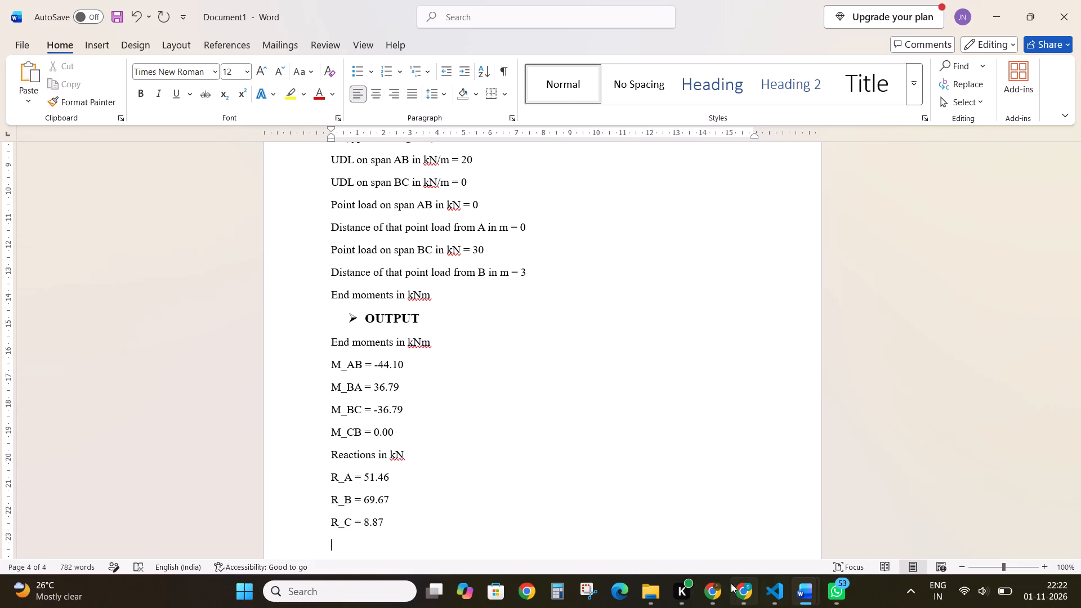
Switch to the project email in Chrome, close the beam_input.txt preview and open the shear force and bending moment diagram image.
{"action": "left_click", "coordinate": [731, 540]}
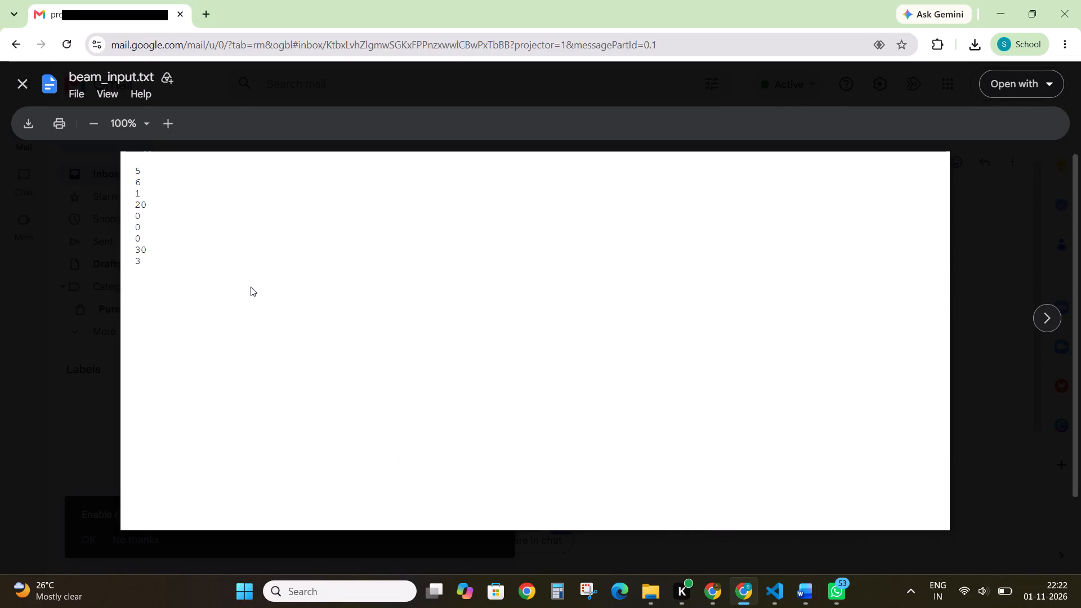
{"action": "left_click", "coordinate": [22, 82]}
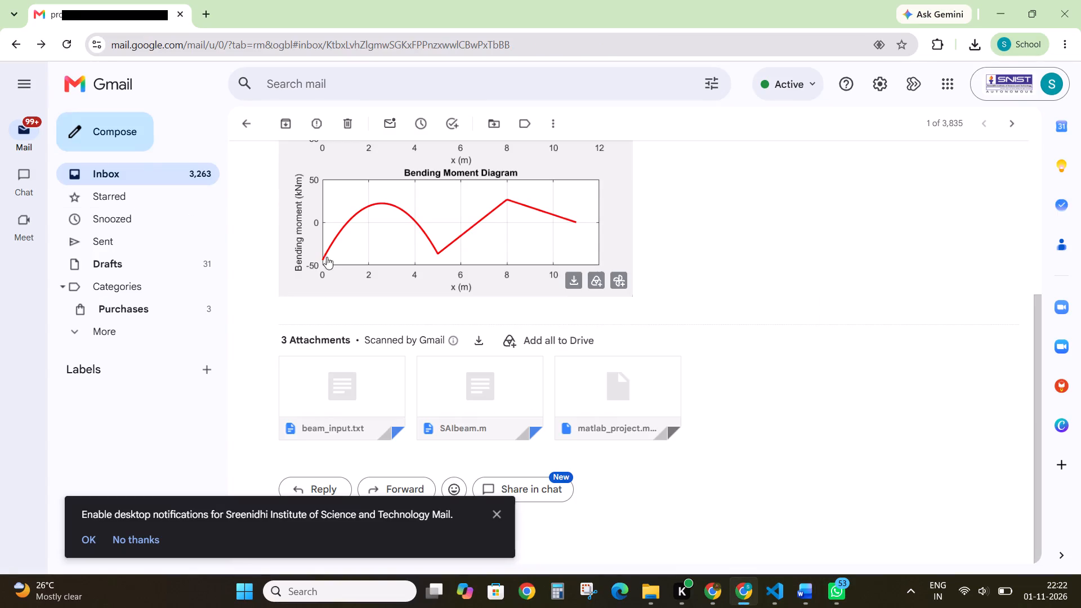
{"action": "scroll", "coordinate": [386, 234], "scroll_direction": "up", "scroll_amount": 1}
{"action": "left_click", "coordinate": [386, 234]}
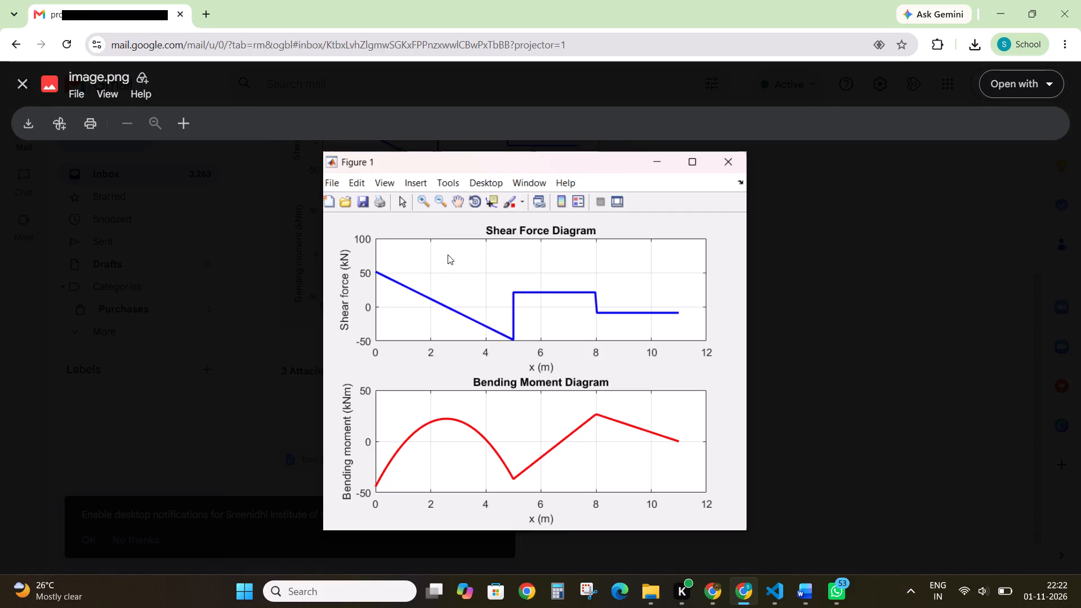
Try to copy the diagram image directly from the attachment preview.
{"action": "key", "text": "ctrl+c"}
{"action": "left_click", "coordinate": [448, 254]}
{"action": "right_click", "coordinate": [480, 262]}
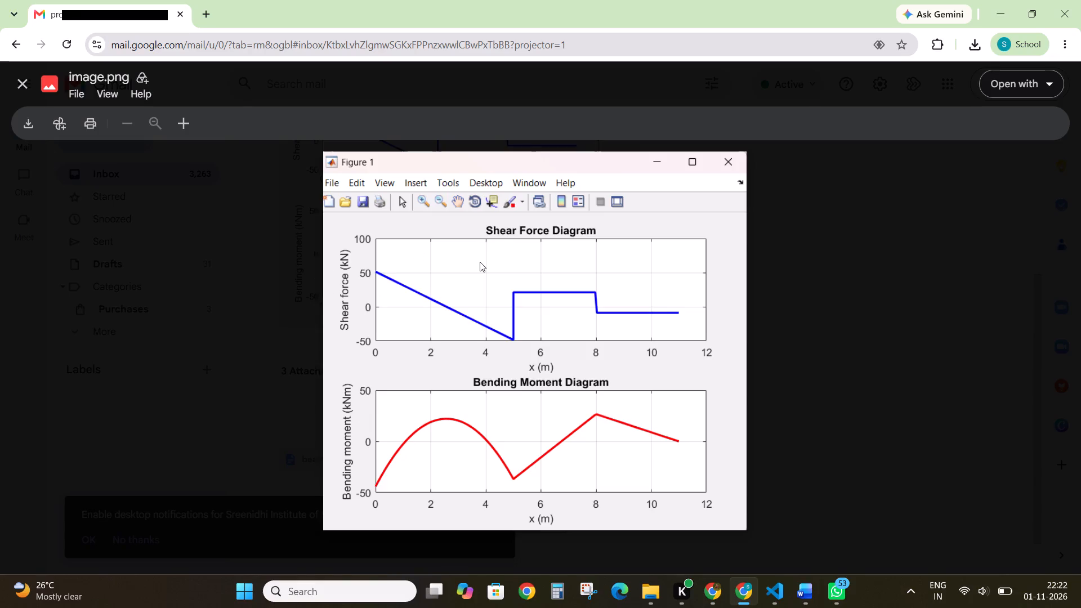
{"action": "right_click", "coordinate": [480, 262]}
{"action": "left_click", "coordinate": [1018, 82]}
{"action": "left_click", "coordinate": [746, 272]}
Capture a rectangular screen snip of the Figure 1 window with the shear force and bending moment diagrams.
{"action": "key", "text": "Print"}
{"action": "left_click_drag", "start_coordinate": [325, 151], "coordinate": [340, 233]}
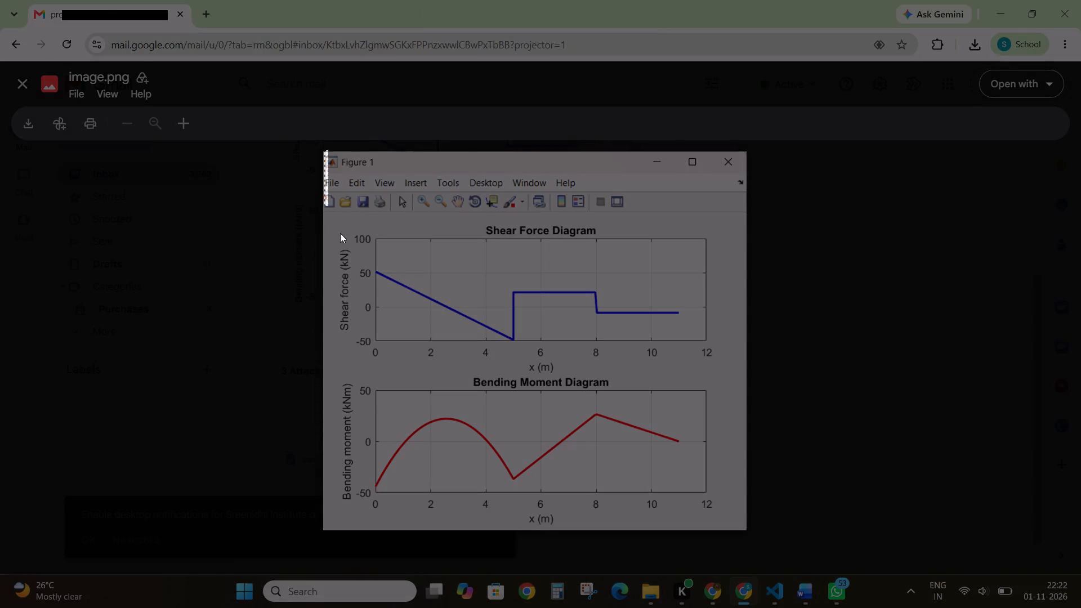
Snip the Figure 1 window showing the shear force and bending moment diagrams and paste it below the R_C line in Document1.
{"action": "left_click_drag", "start_coordinate": [340, 233], "coordinate": [599, 482]}
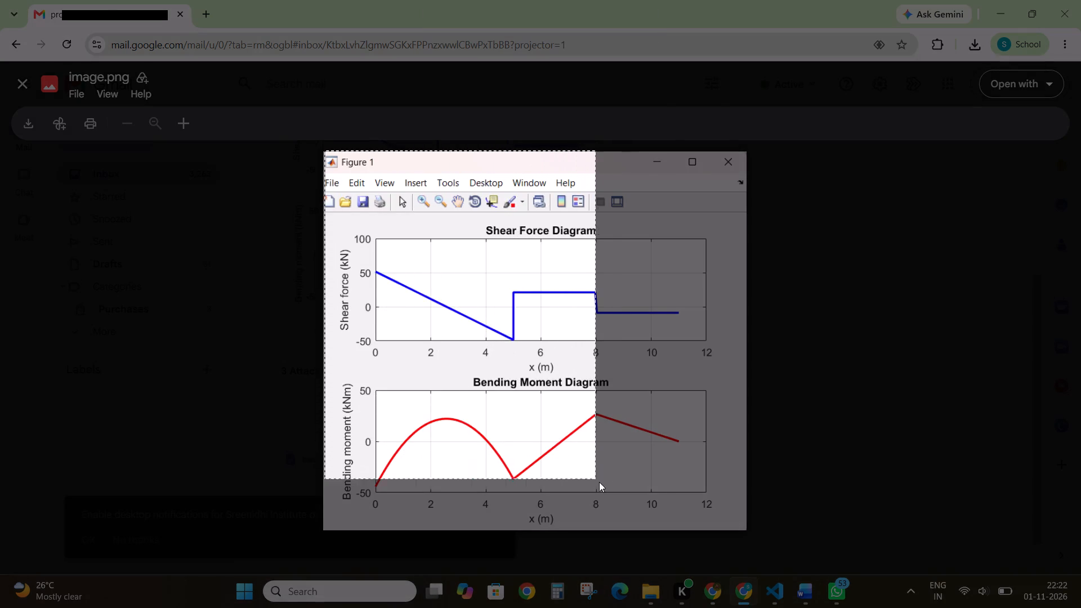
{"action": "left_click_drag", "start_coordinate": [599, 482], "coordinate": [745, 533]}
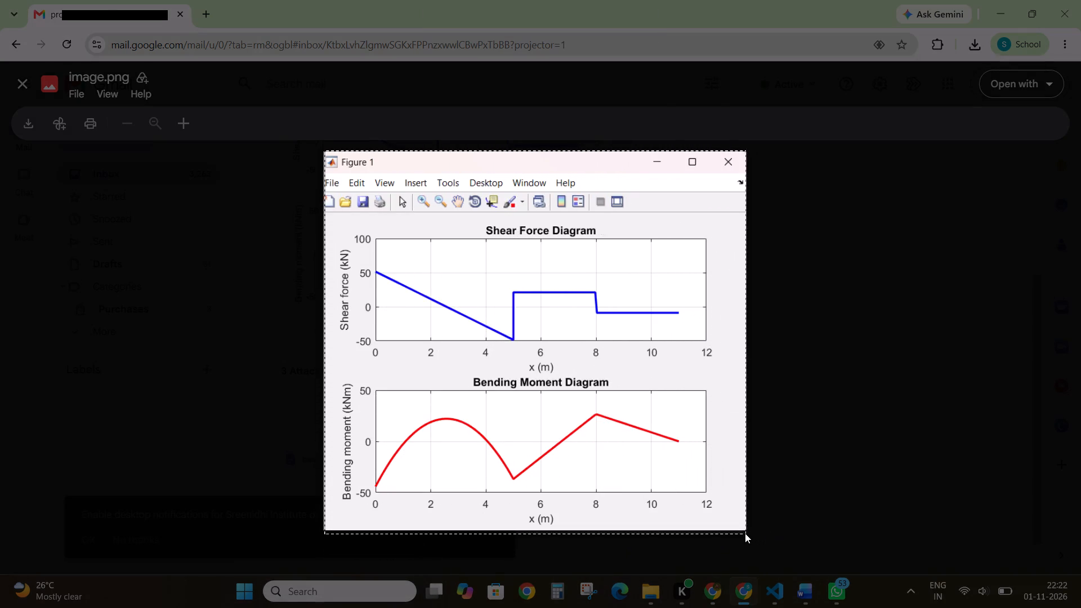
{"action": "left_click_drag", "start_coordinate": [745, 533], "coordinate": [744, 531]}
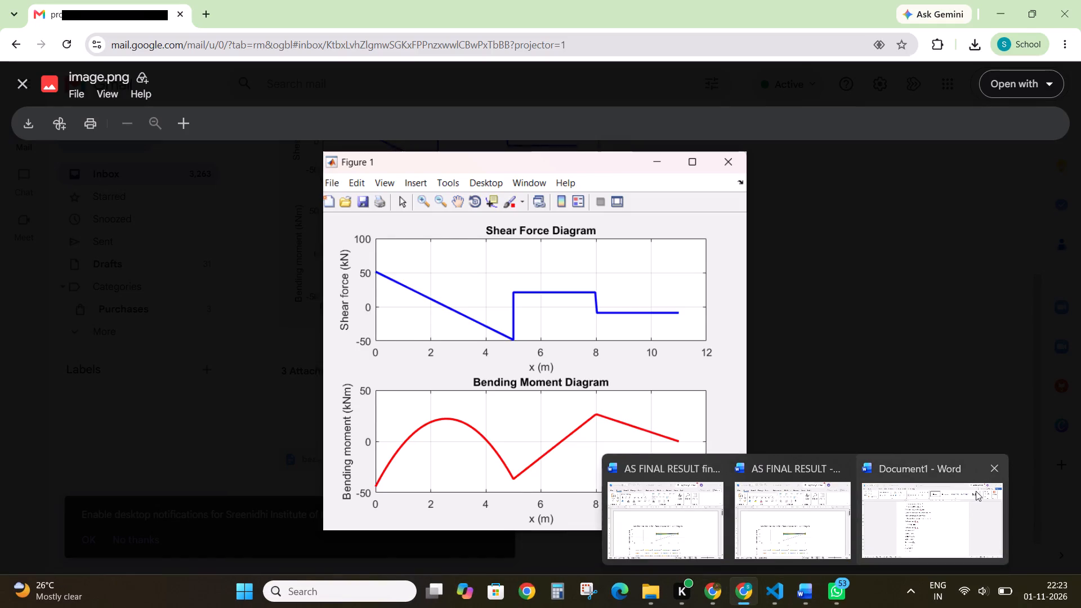
{"action": "left_click", "coordinate": [976, 491]}
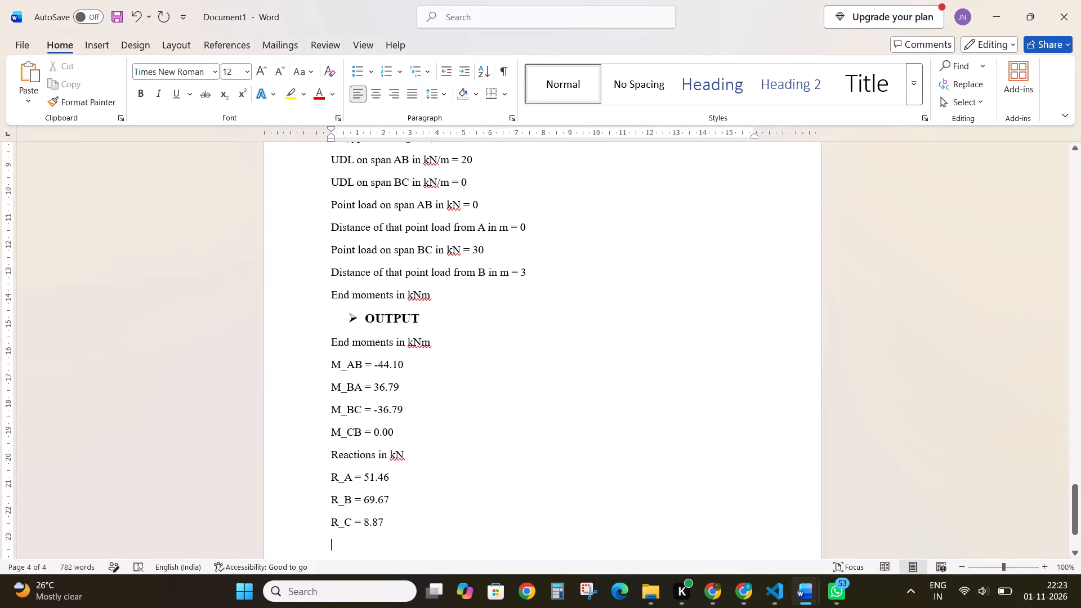
{"action": "key", "text": "ctrl+v"}
{"action": "scroll", "coordinate": [741, 413], "scroll_direction": "down", "scroll_amount": 1}
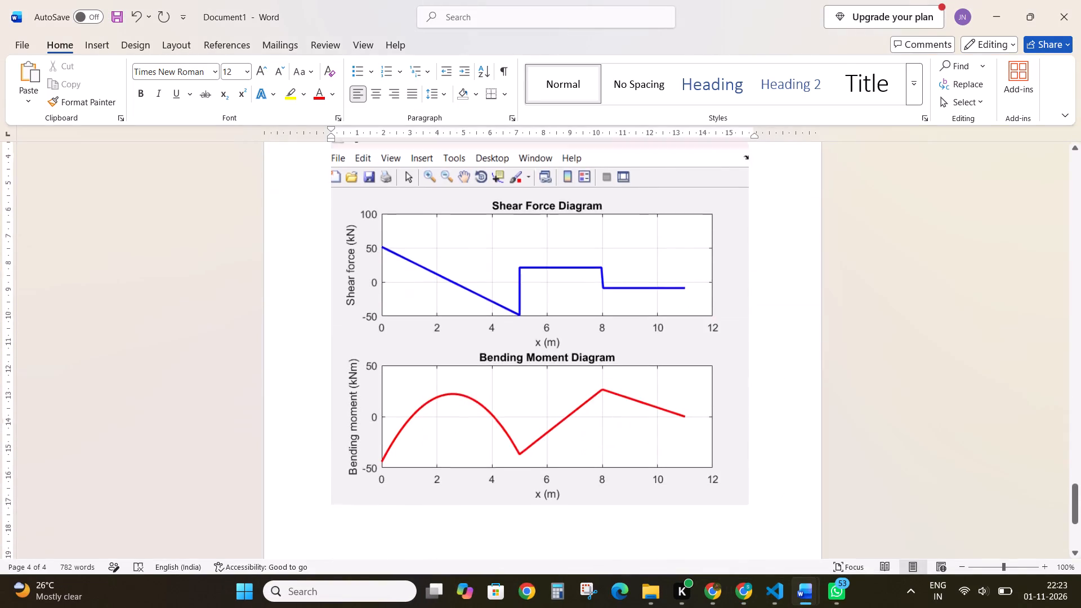
{"action": "scroll", "coordinate": [741, 413], "scroll_direction": "down", "scroll_amount": 2}
{"action": "scroll", "coordinate": [741, 413], "scroll_direction": "up", "scroll_amount": 3}
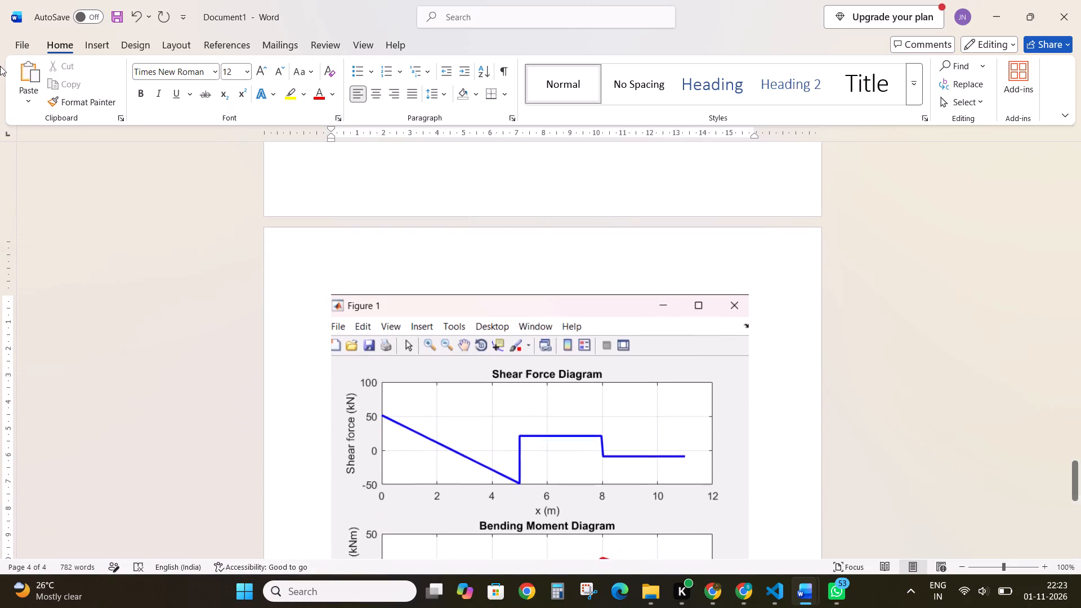
Save the document in the Documents folder as a Word document named MATLAB PROJECT EXICUTED and return to the page.
{"action": "left_click", "coordinate": [24, 41]}
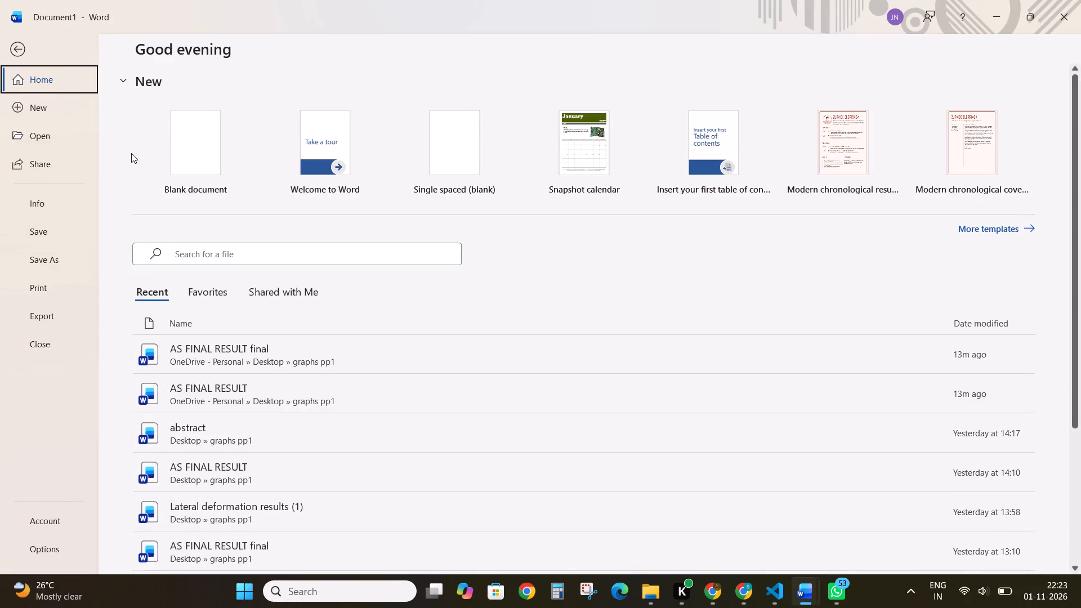
{"action": "left_click", "coordinate": [38, 262]}
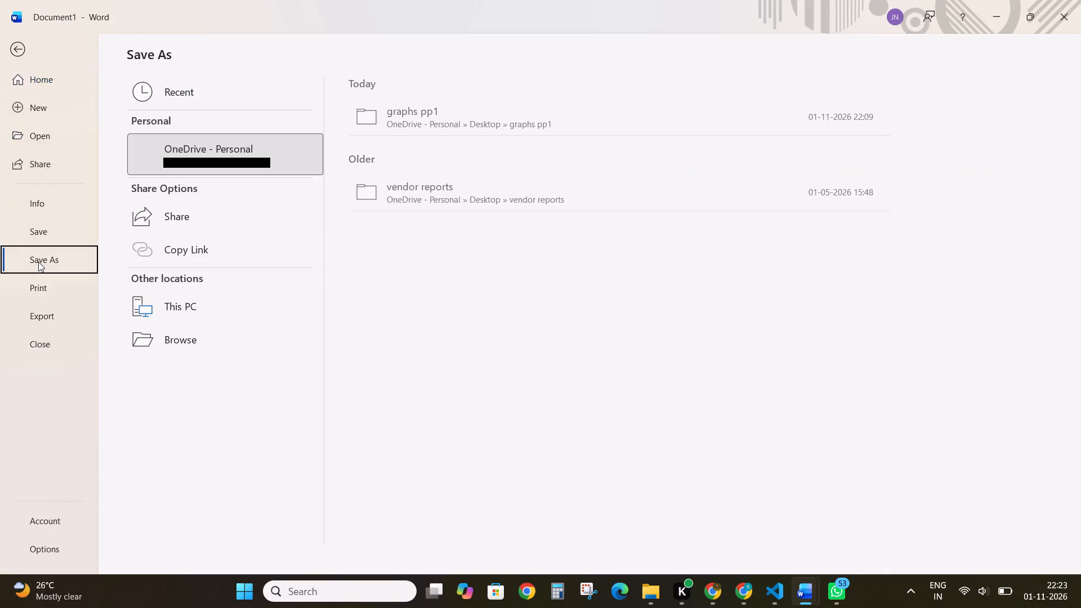
{"action": "left_click", "coordinate": [191, 380]}
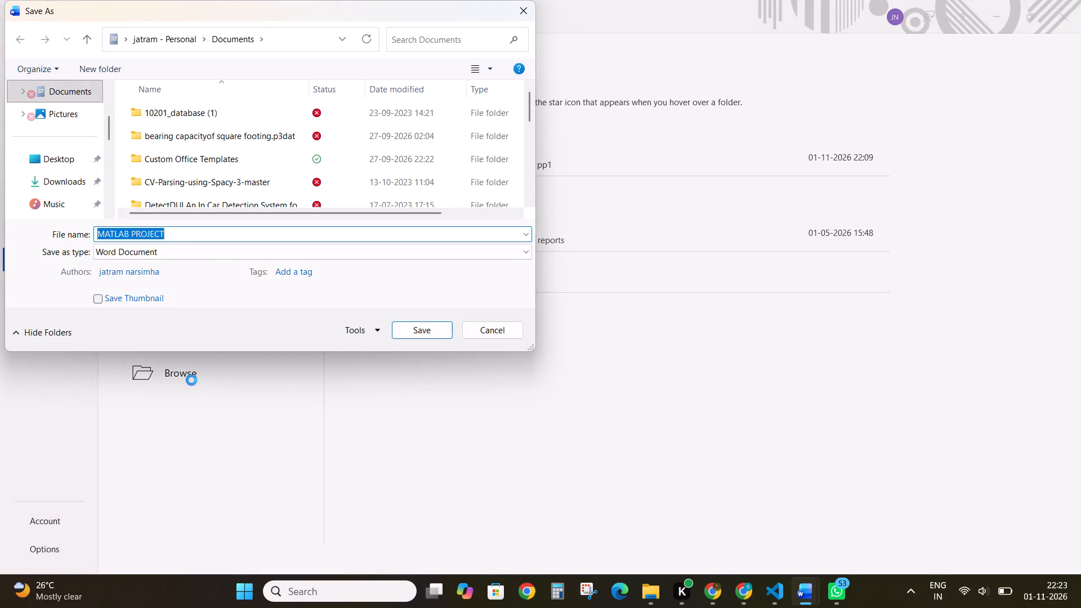
{"action": "left_click", "coordinate": [200, 236]}
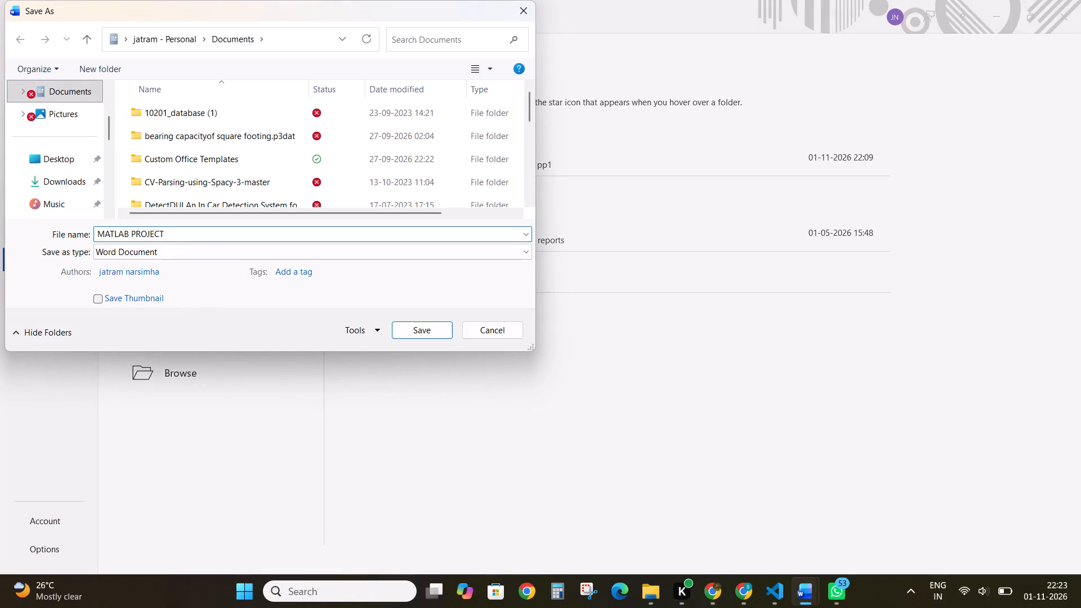
{"action": "key", "text": "BackSpace"}
{"action": "key", "text": "BackSpace"}
{"action": "key", "text": "BackSpace"}
{"action": "key", "text": "BackSpace"}
{"action": "key", "text": "BackSpace"}
{"action": "key", "text": "BackSpace"}
{"action": "type", "text": "ROJECT EX"}
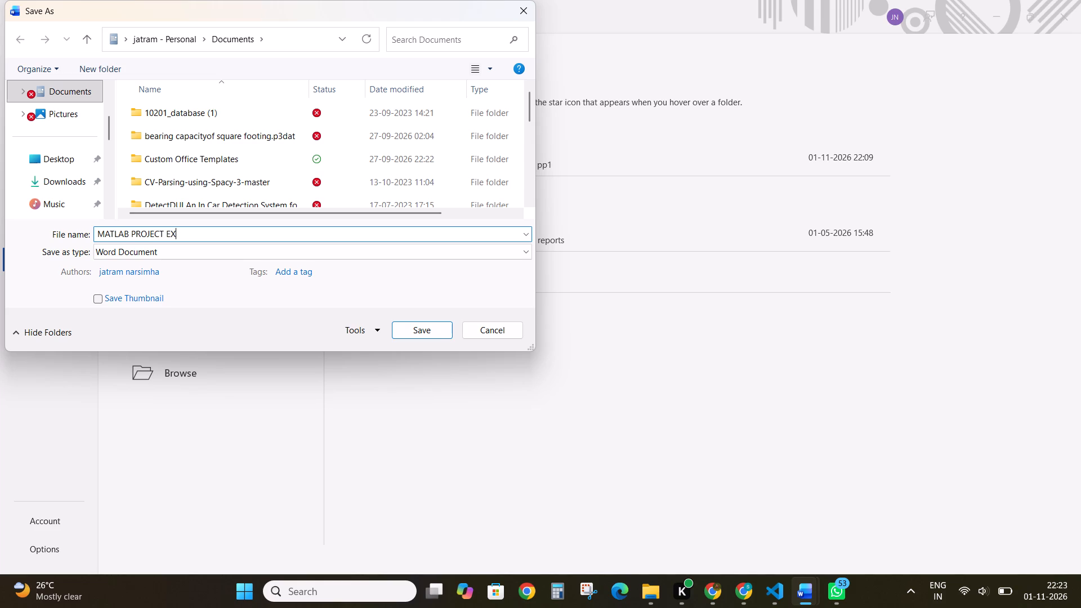
{"action": "type", "text": "ICUTED"}
{"action": "left_click", "coordinate": [409, 324]}
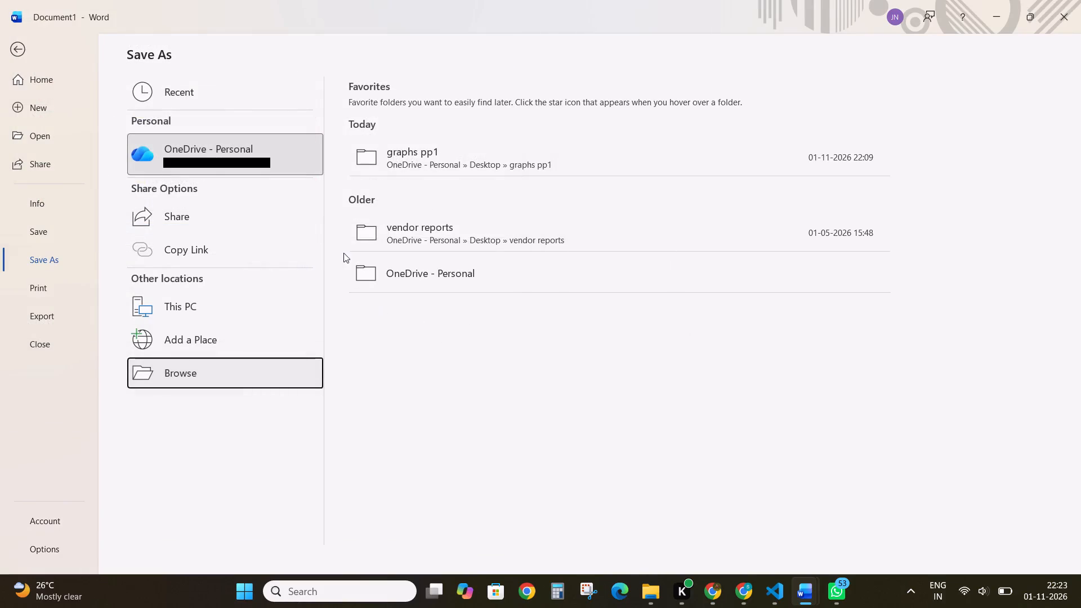
{"action": "left_click", "coordinate": [18, 42]}
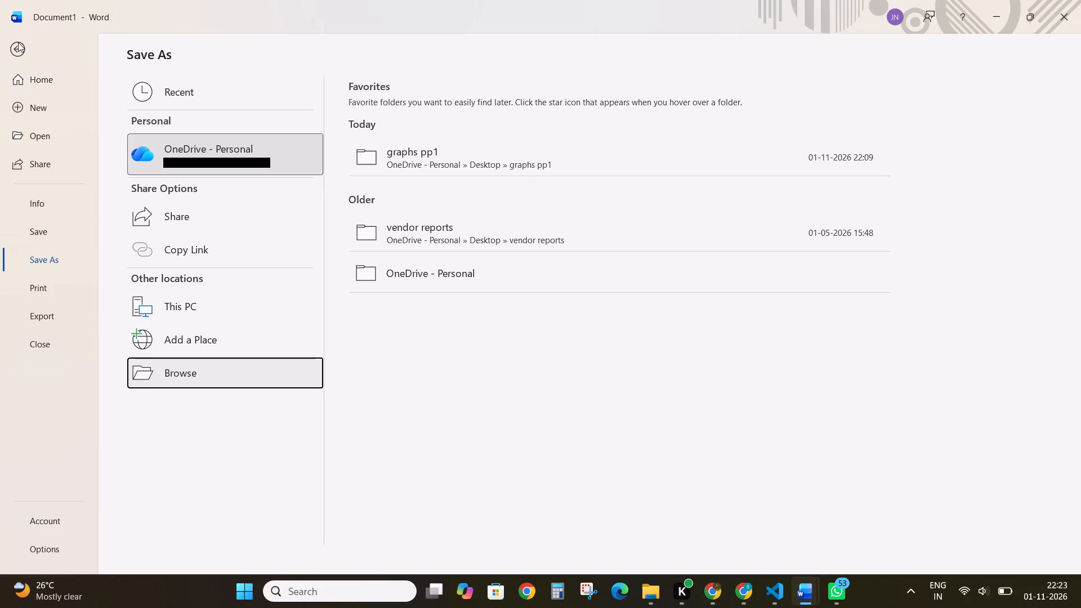
{"action": "left_click", "coordinate": [18, 42]}
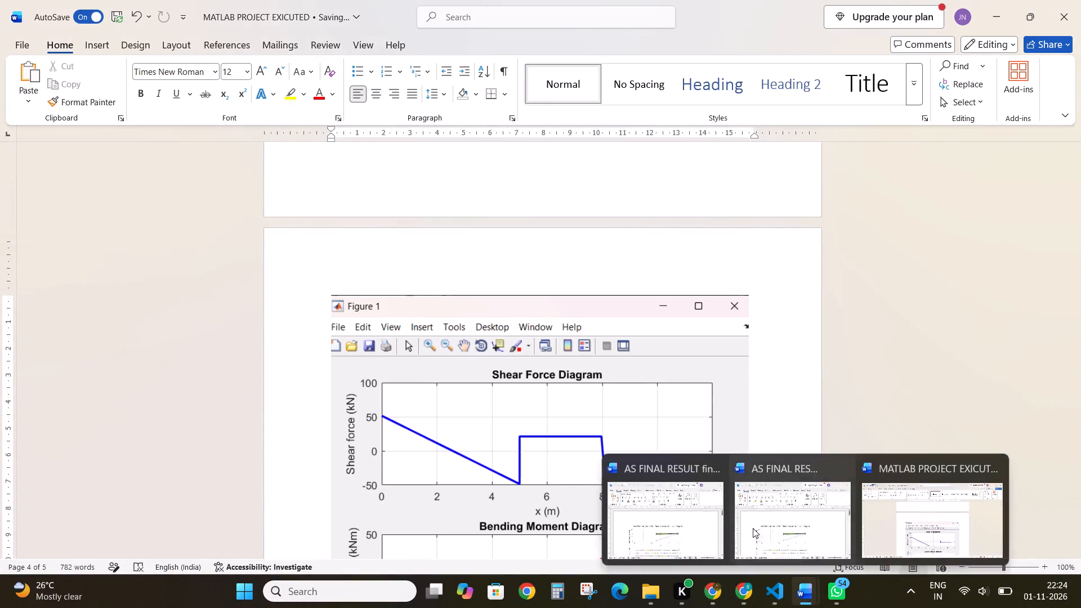